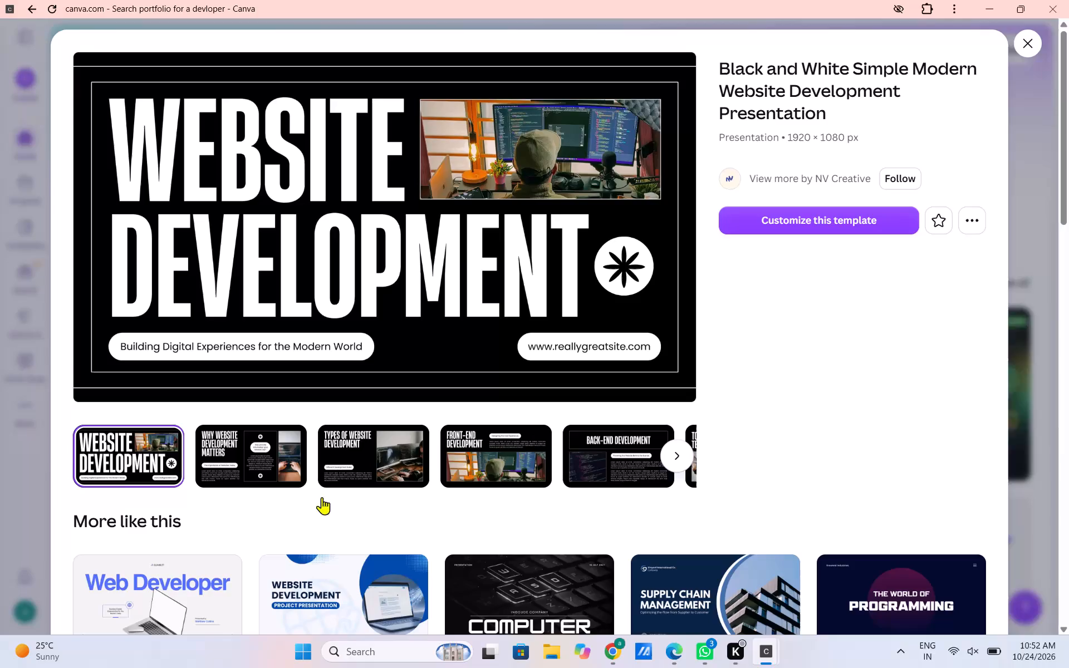
# Open the Black and White Simple Modern Website Development Presentation template for customizing.
pyautogui.click(799, 212)
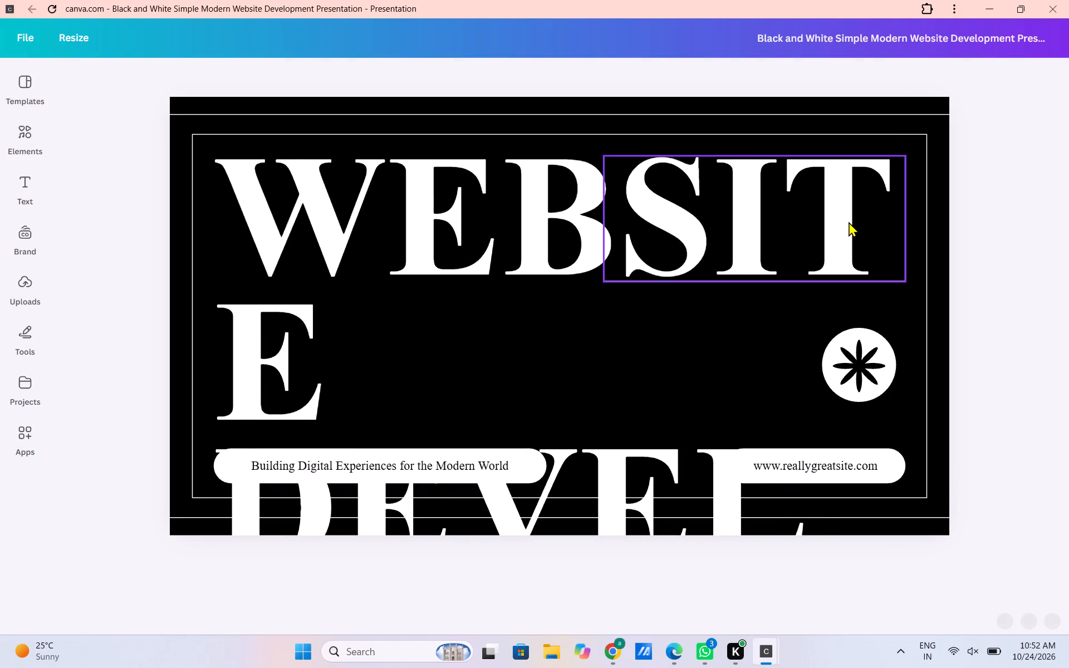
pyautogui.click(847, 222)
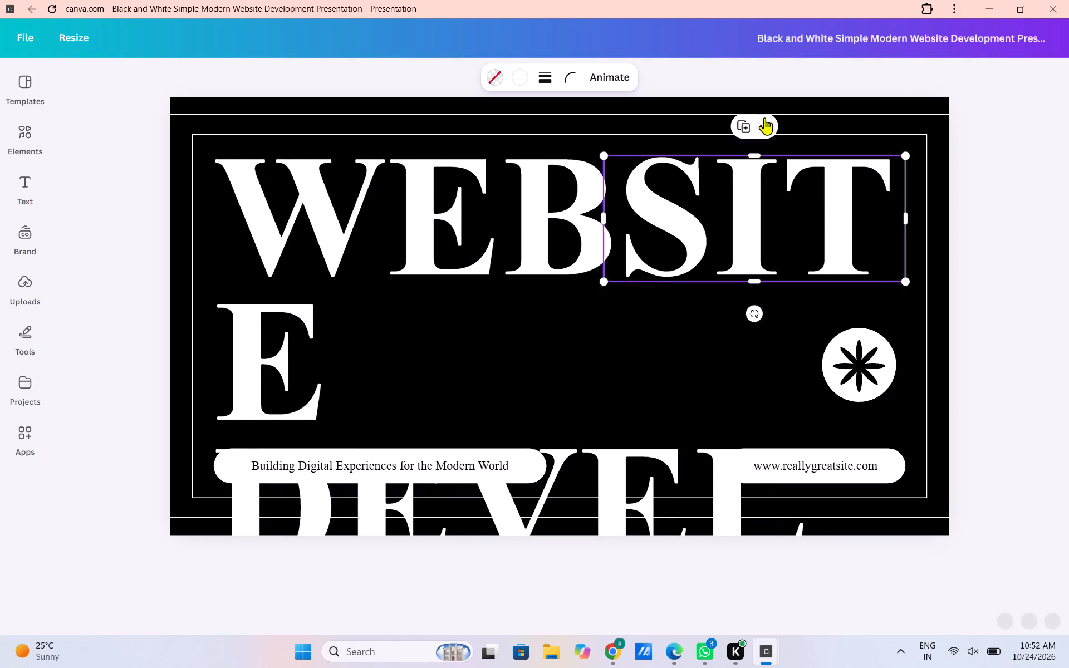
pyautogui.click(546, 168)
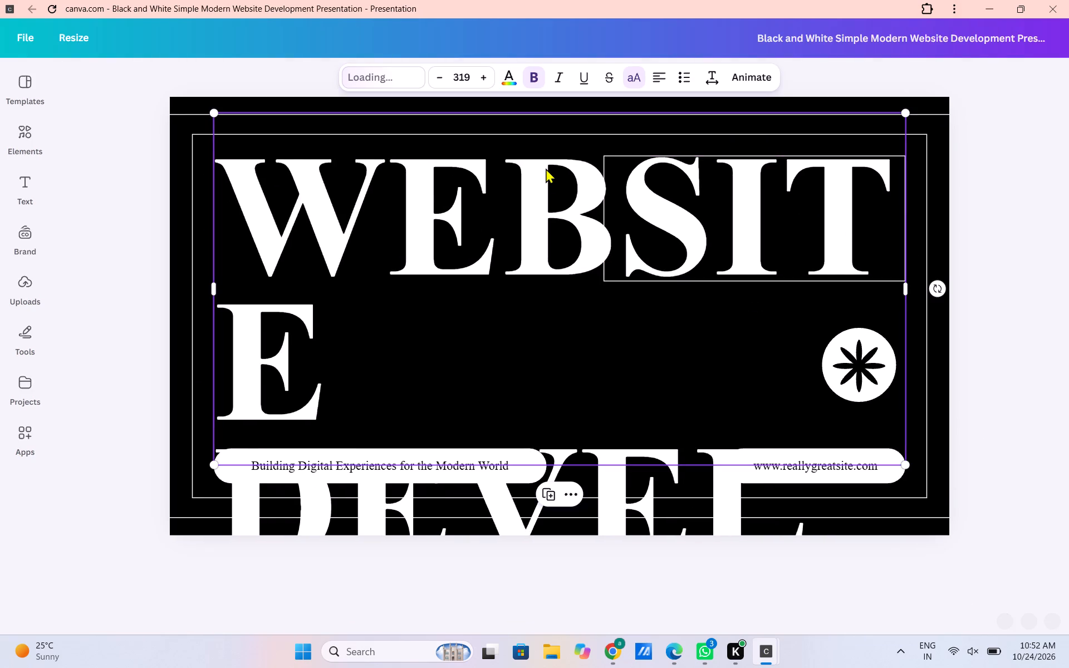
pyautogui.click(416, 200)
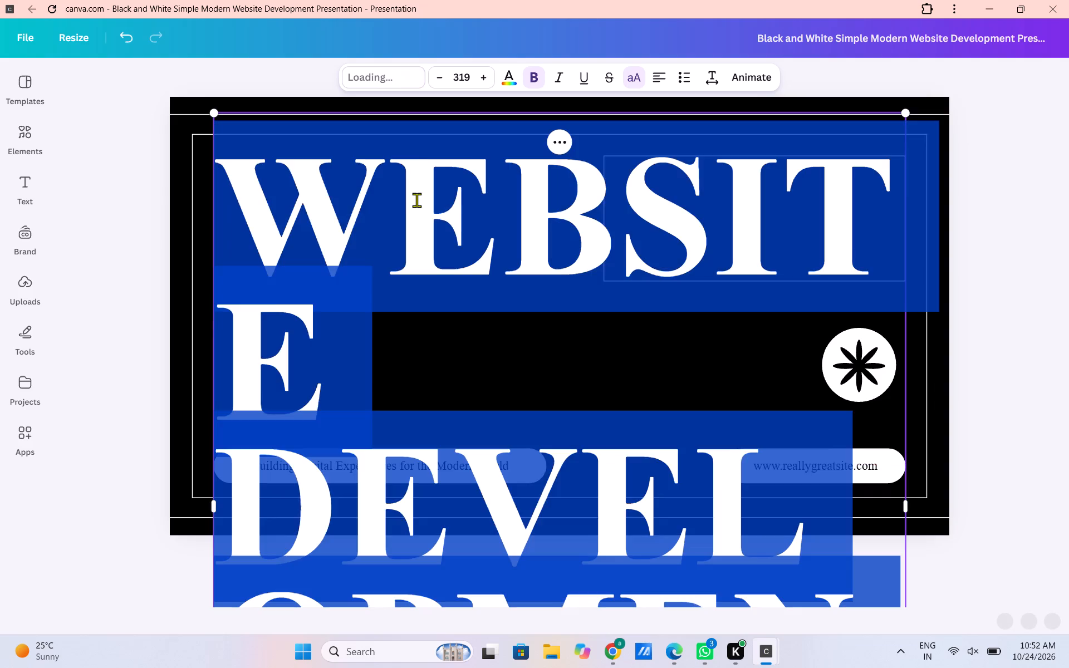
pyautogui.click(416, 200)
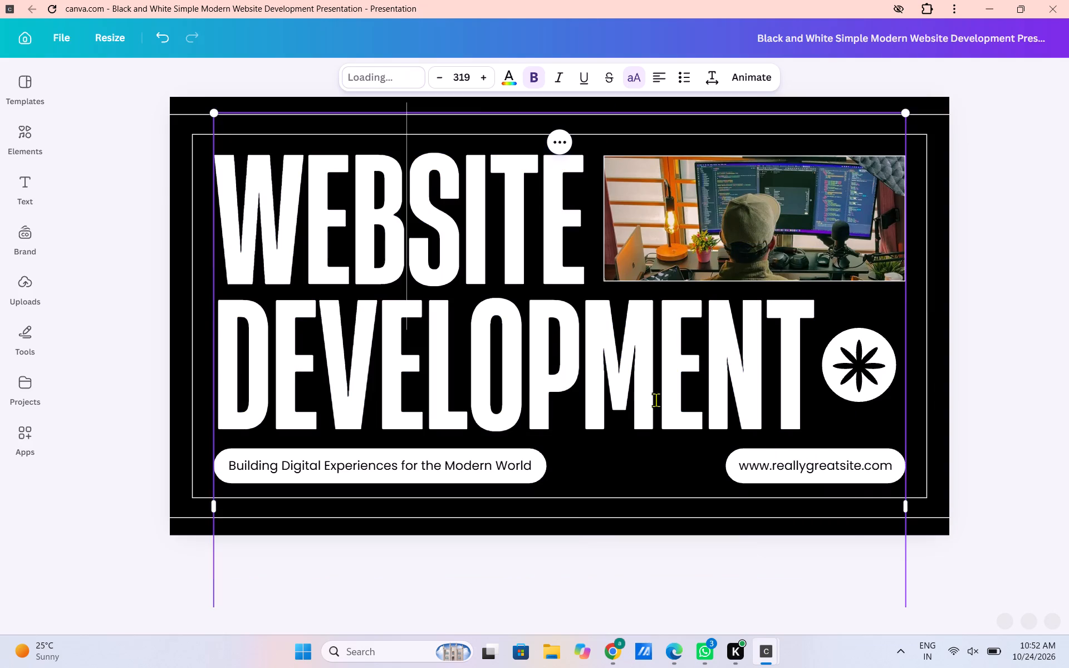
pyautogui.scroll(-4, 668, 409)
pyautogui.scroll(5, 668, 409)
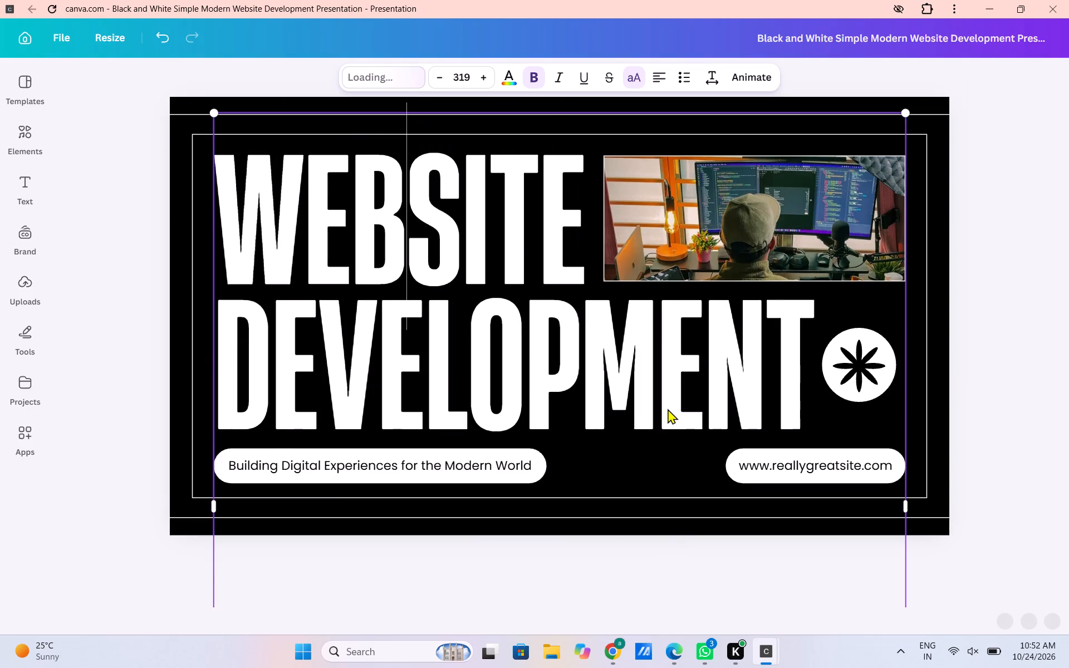
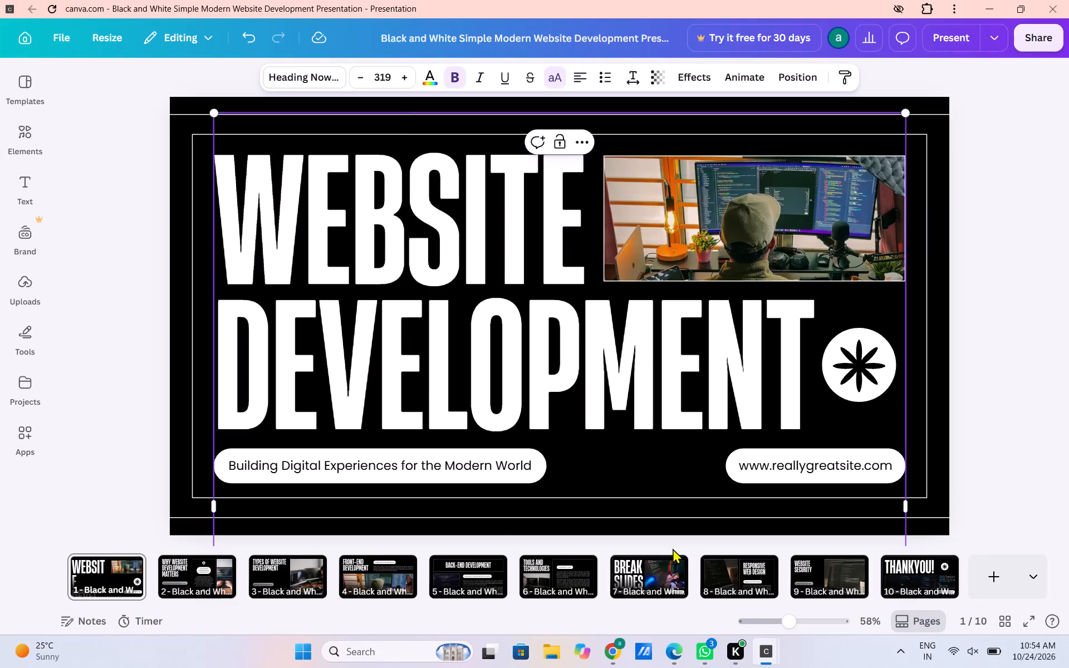
# Review the template's slides in full-screen presentation mode, from the Break Slides page back through the opening pages, and return to the cover slide in the editor.
pyautogui.click(639, 582)
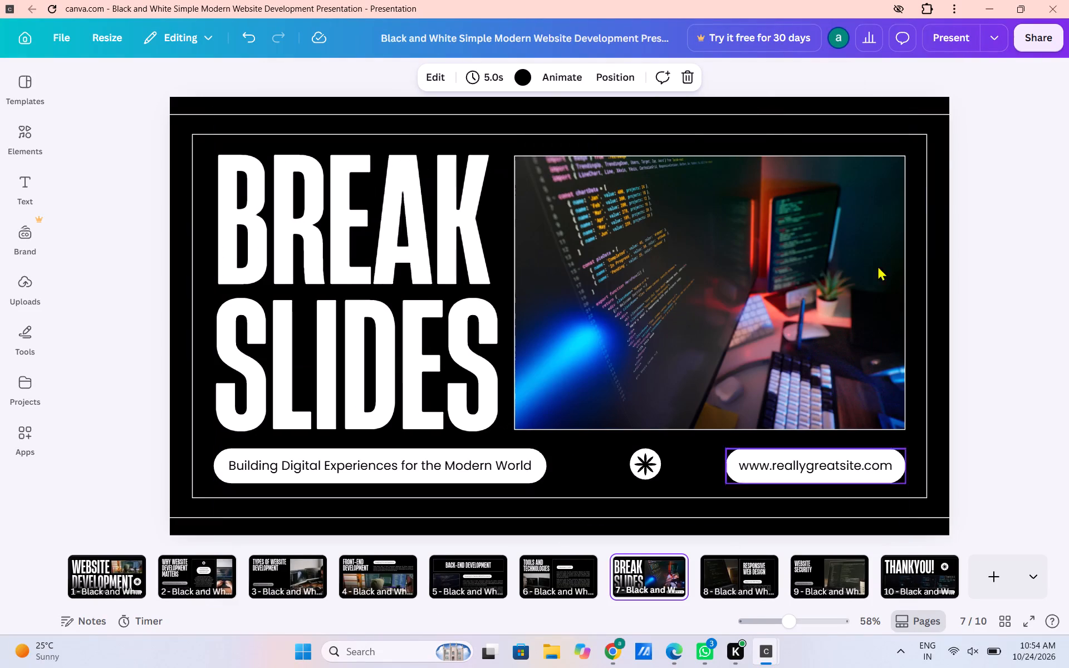
pyautogui.click(957, 44)
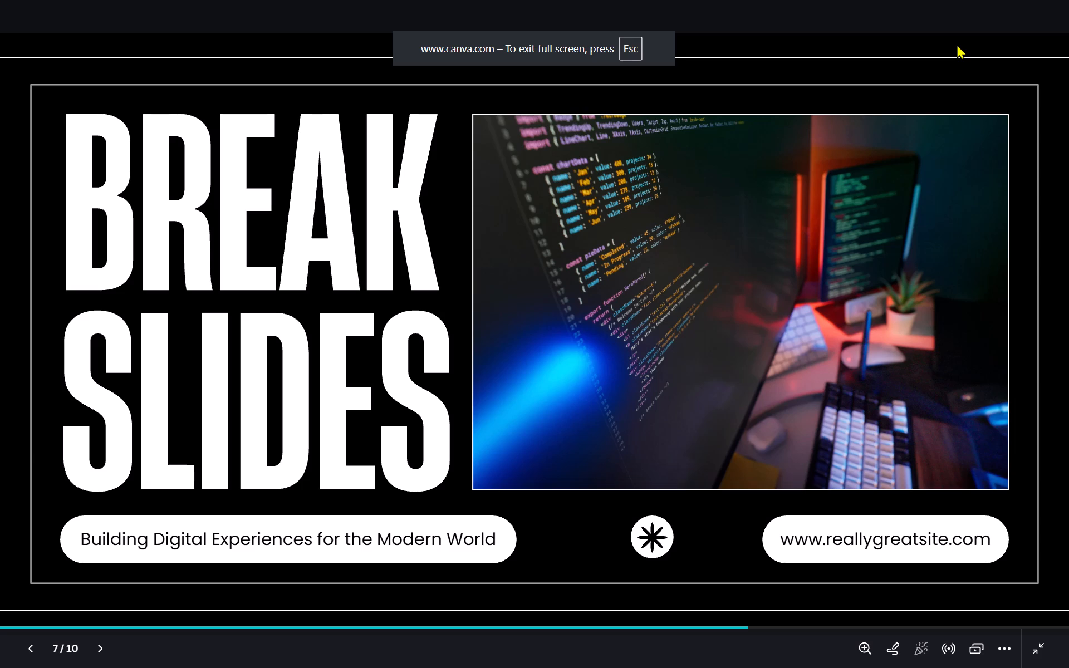
pyautogui.press('Left')
pyautogui.press('Left')
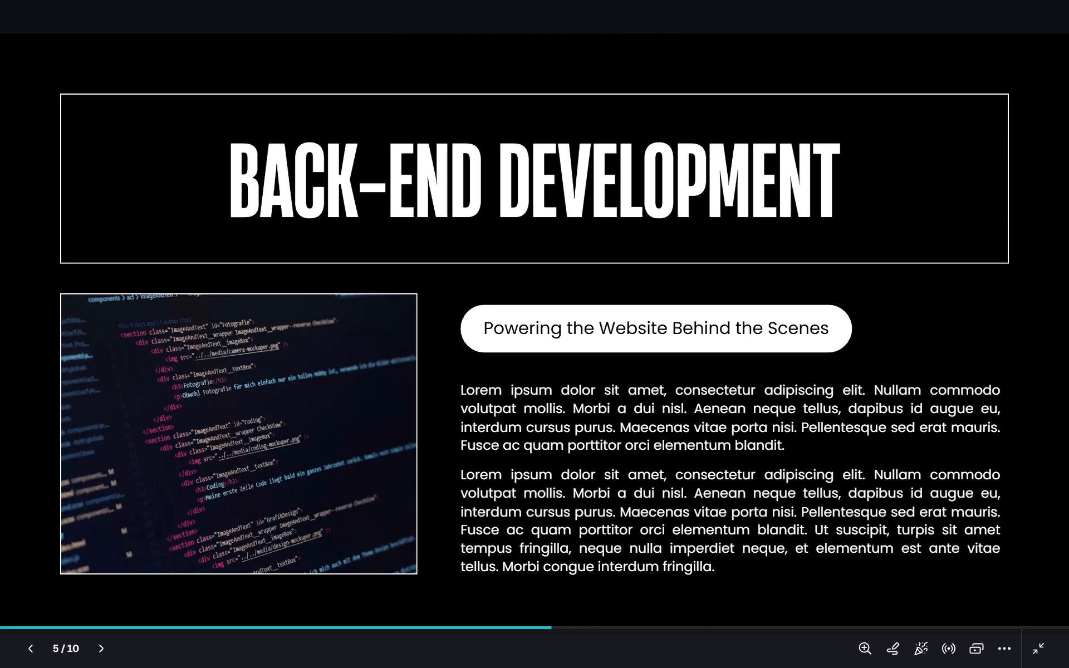
pyautogui.press('Left')
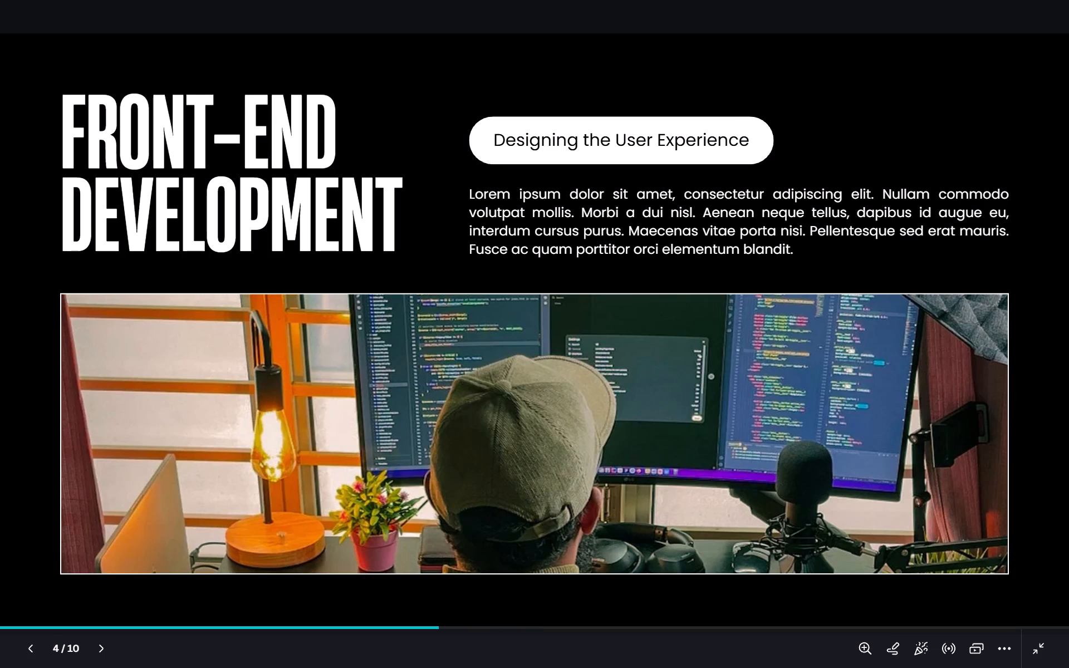
pyautogui.press('Left')
pyautogui.press('Left')
pyautogui.press('Left')
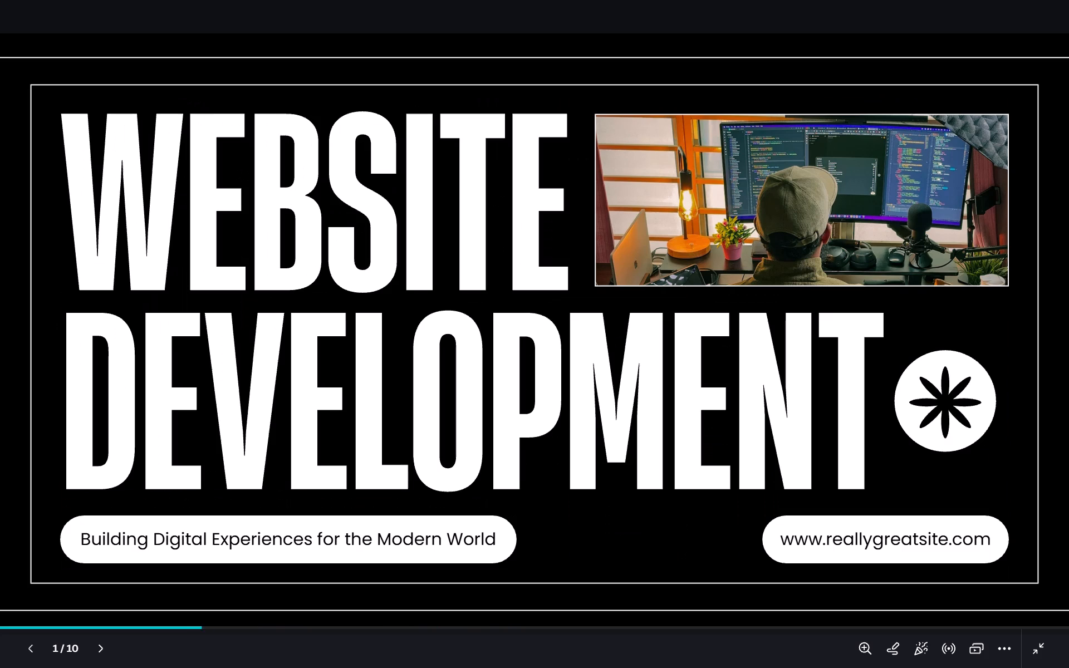
pyautogui.press('Left')
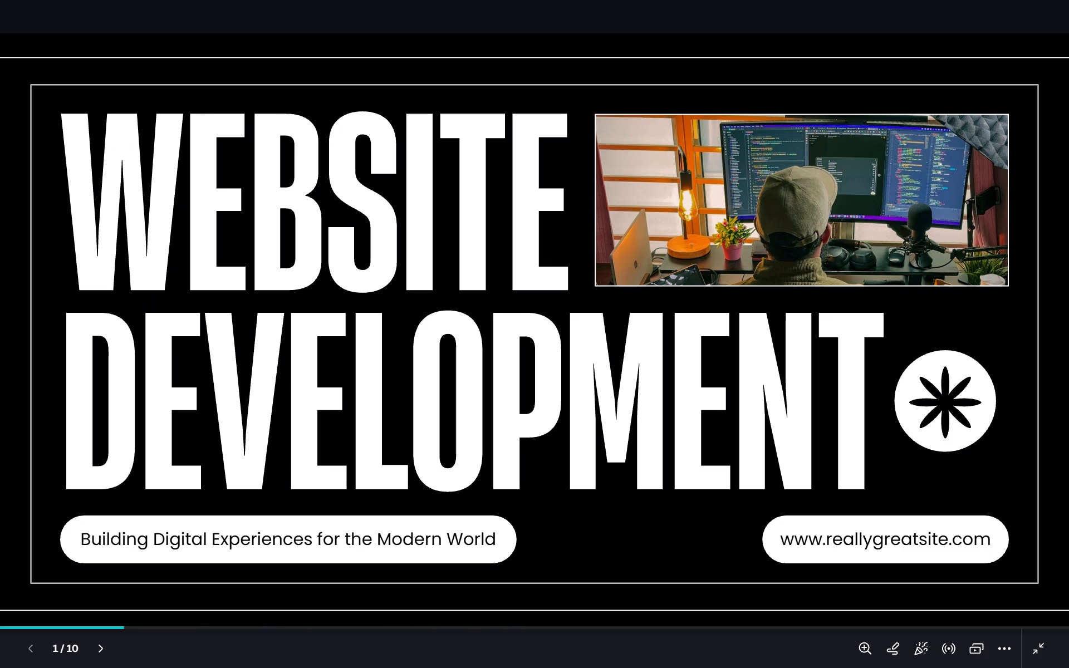
pyautogui.press('Right')
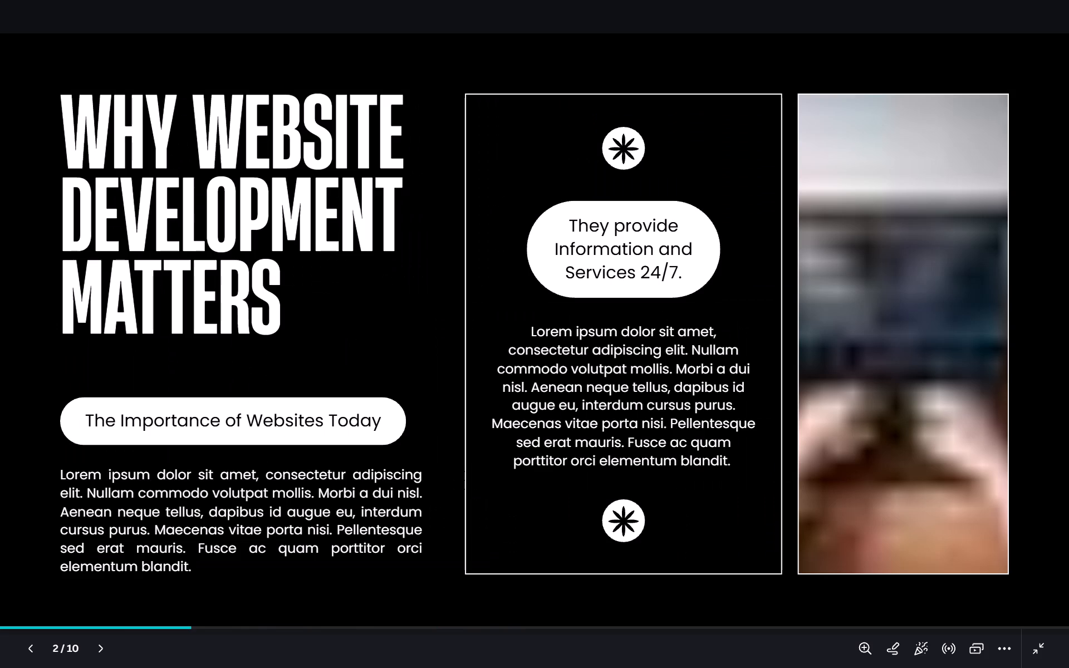
pyautogui.click(970, 235)
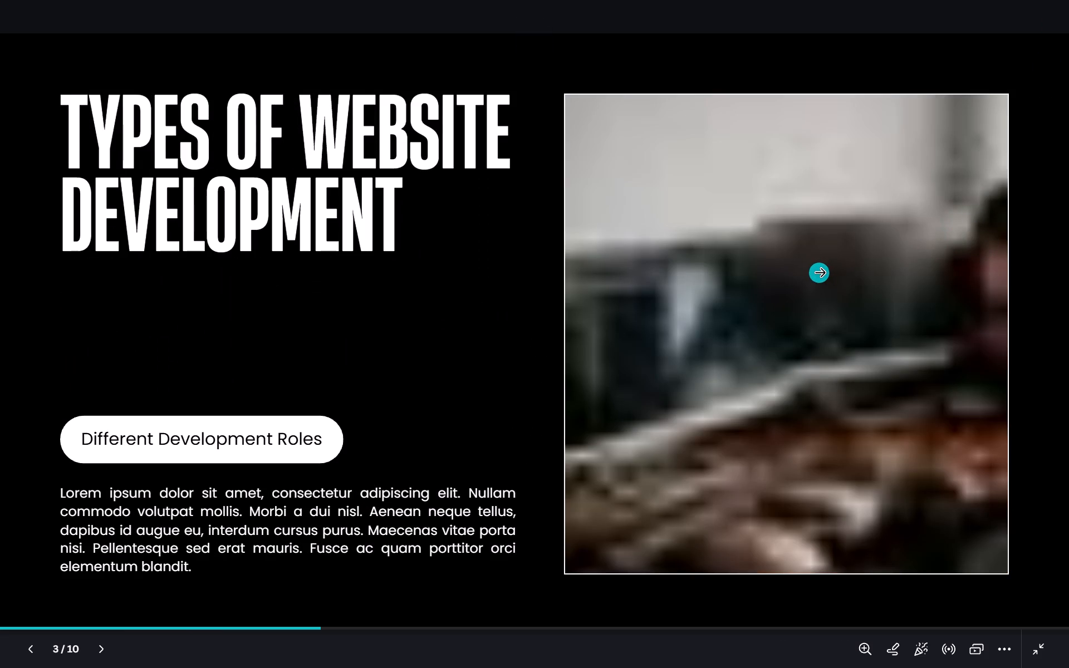
pyautogui.press('Left')
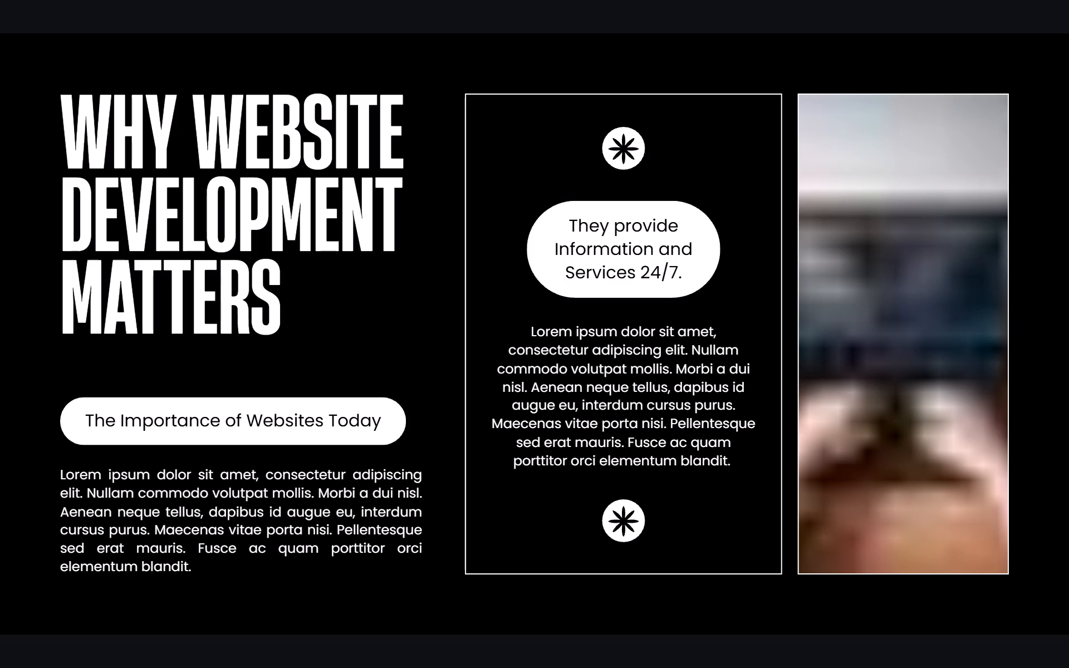
pyautogui.press('Escape')
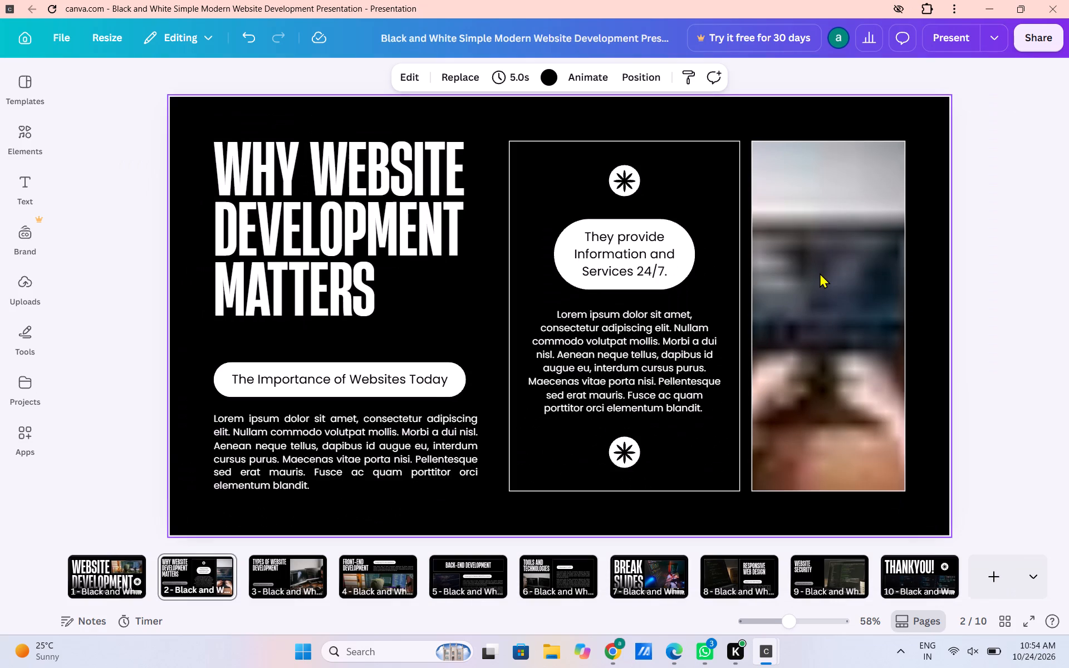
pyautogui.click(88, 573)
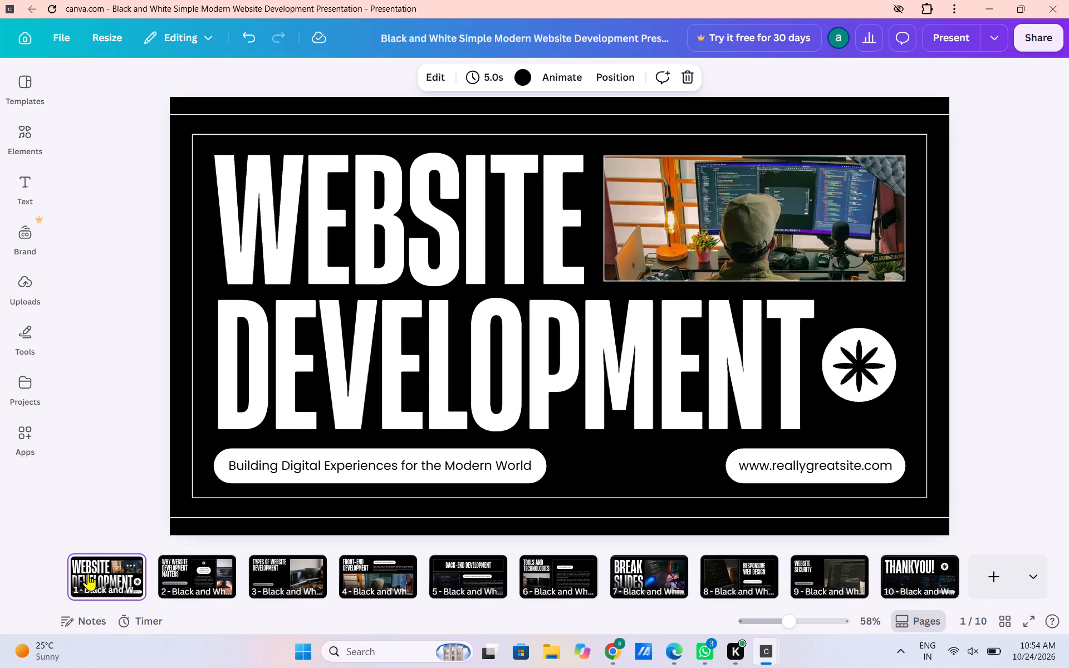
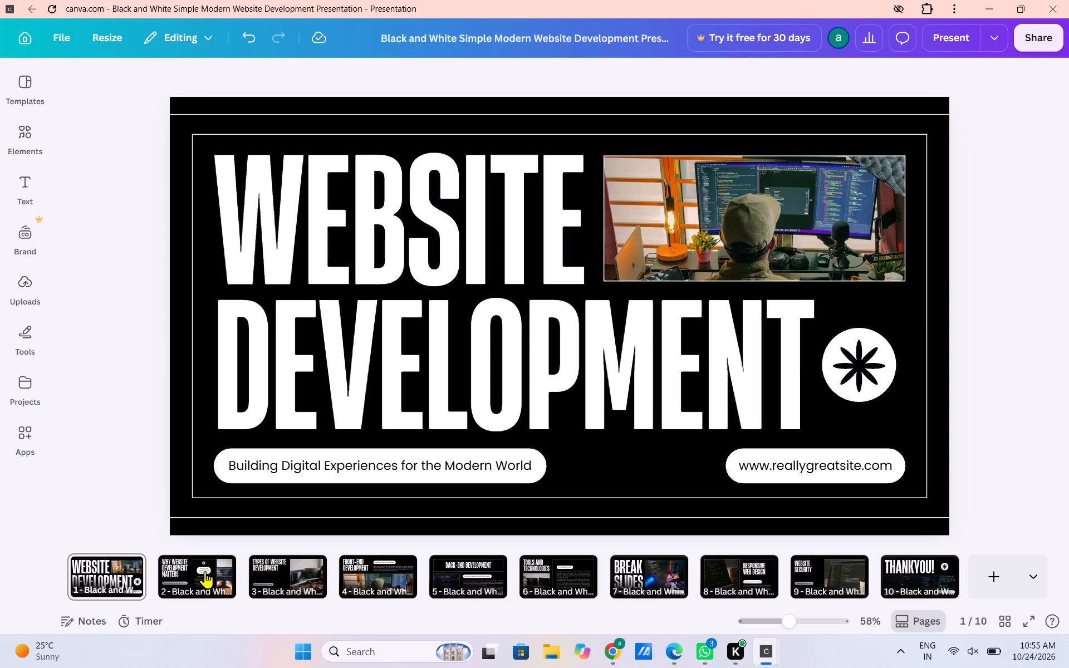
# Open the third slide, Types of Website Development, in the editor.
pyautogui.click(301, 583)
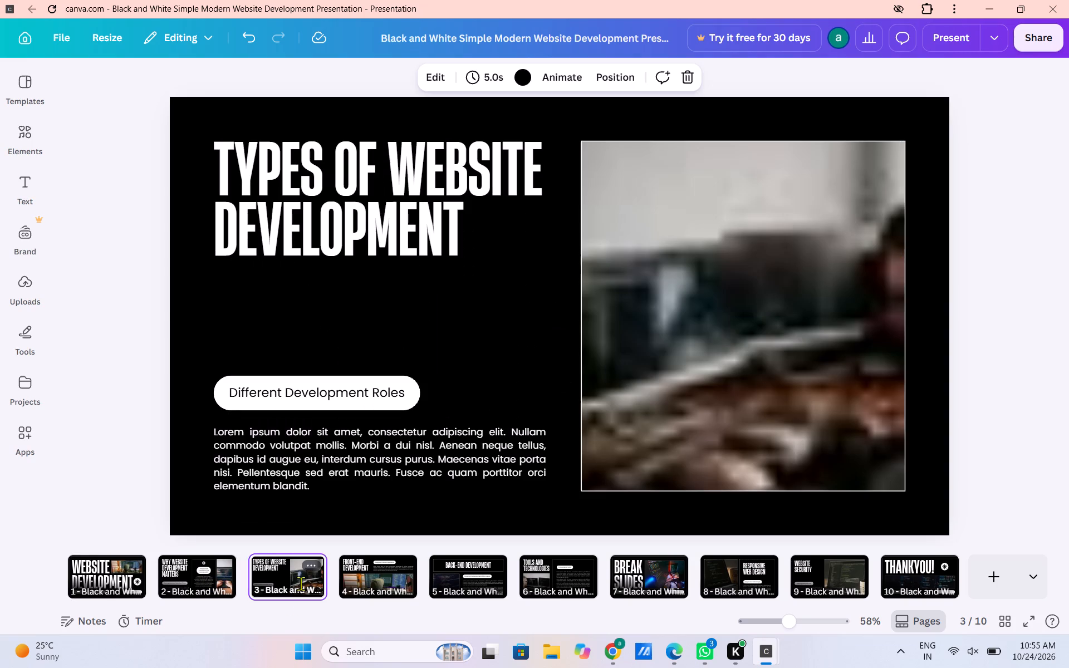
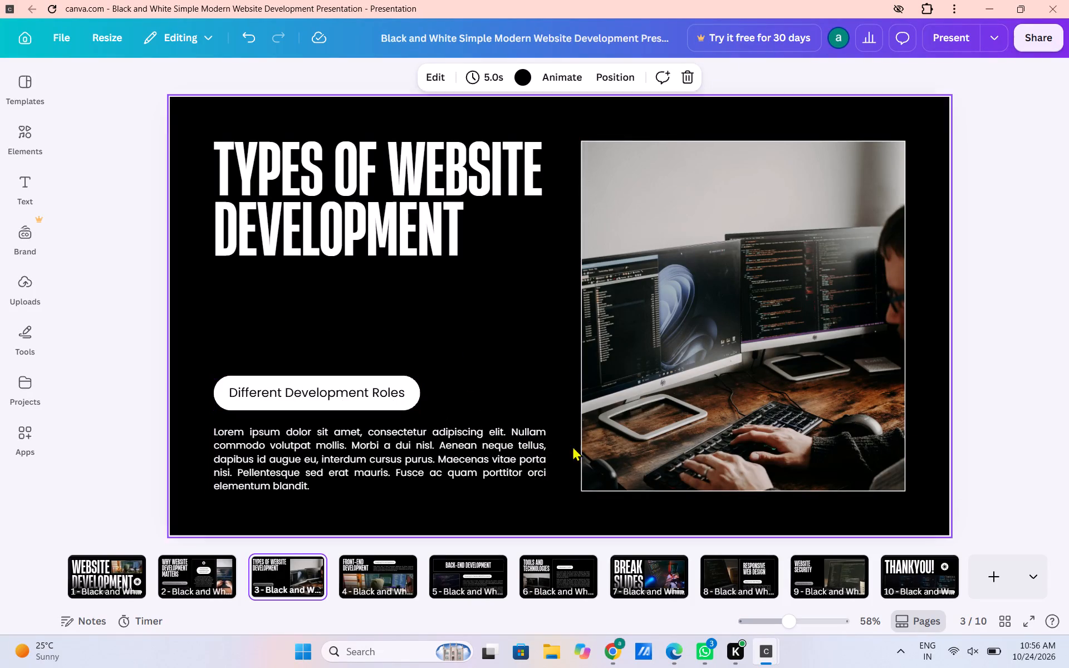
# Examine the Thankyou, Break Slides, Responsive Web Design, and Tools and Technologies slides, including their images and text blocks.
pyautogui.click(904, 576)
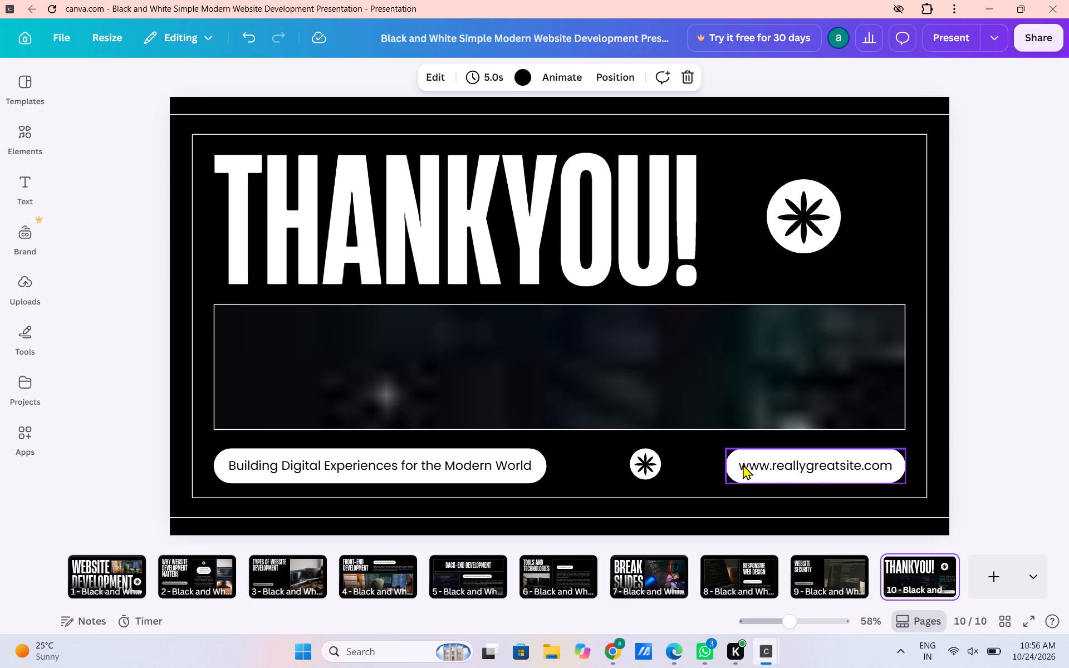
pyautogui.click(657, 338)
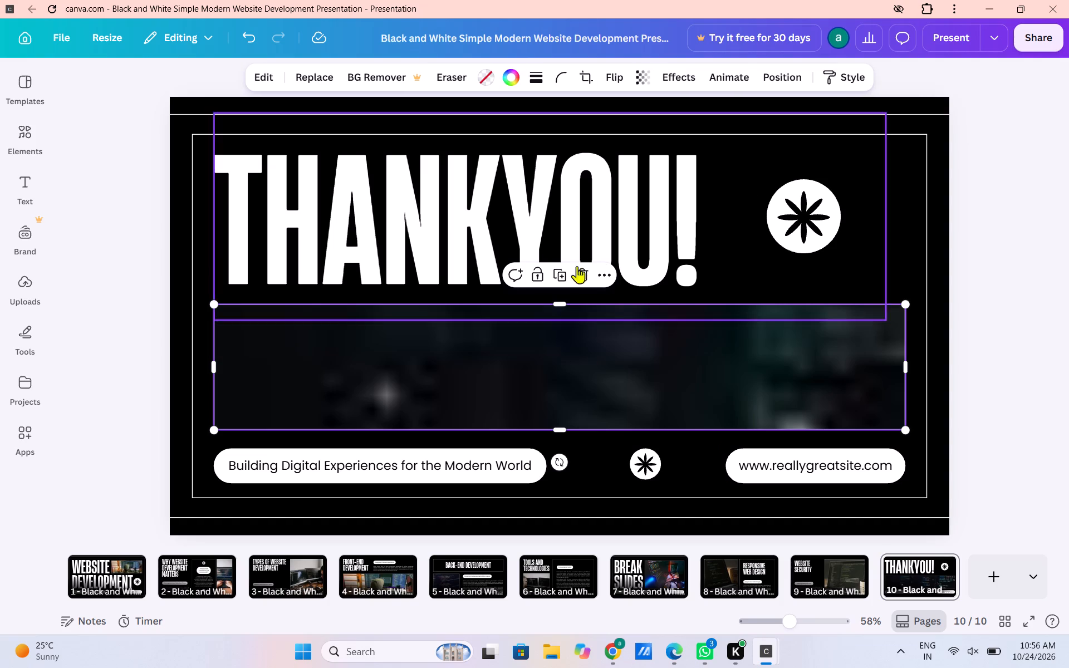
pyautogui.click(660, 595)
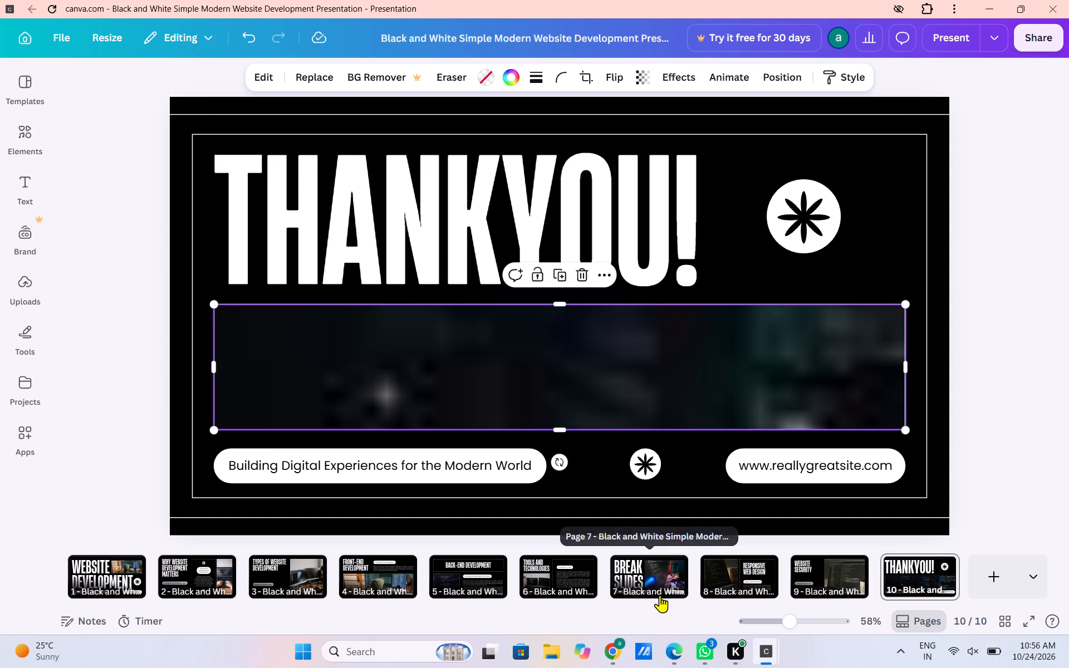
pyautogui.click(720, 578)
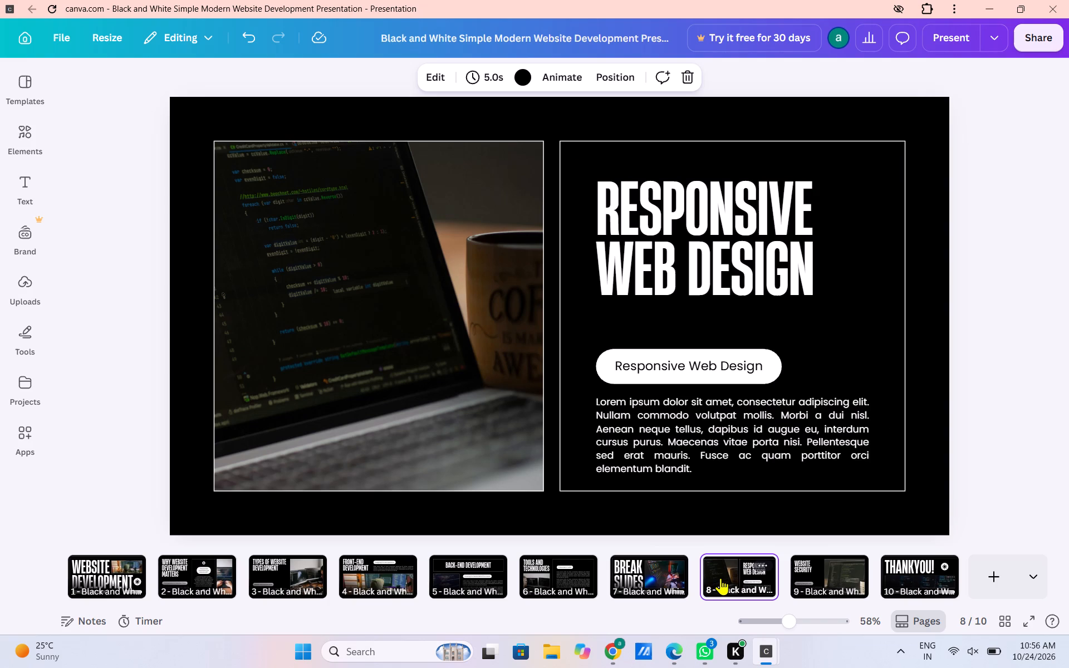
pyautogui.click(582, 573)
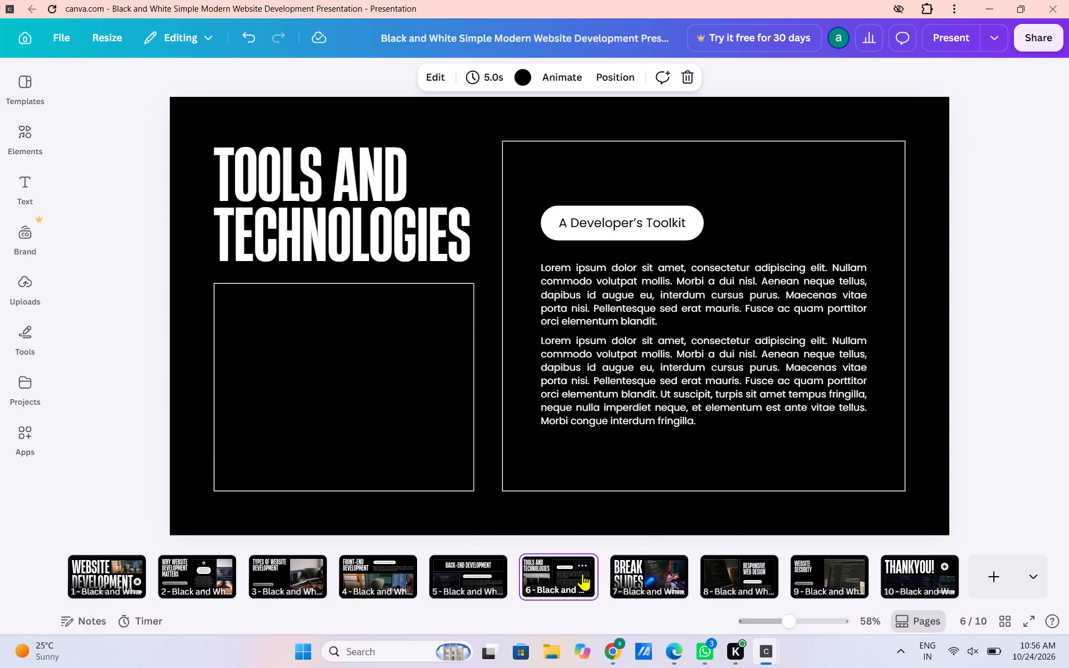
pyautogui.click(630, 375)
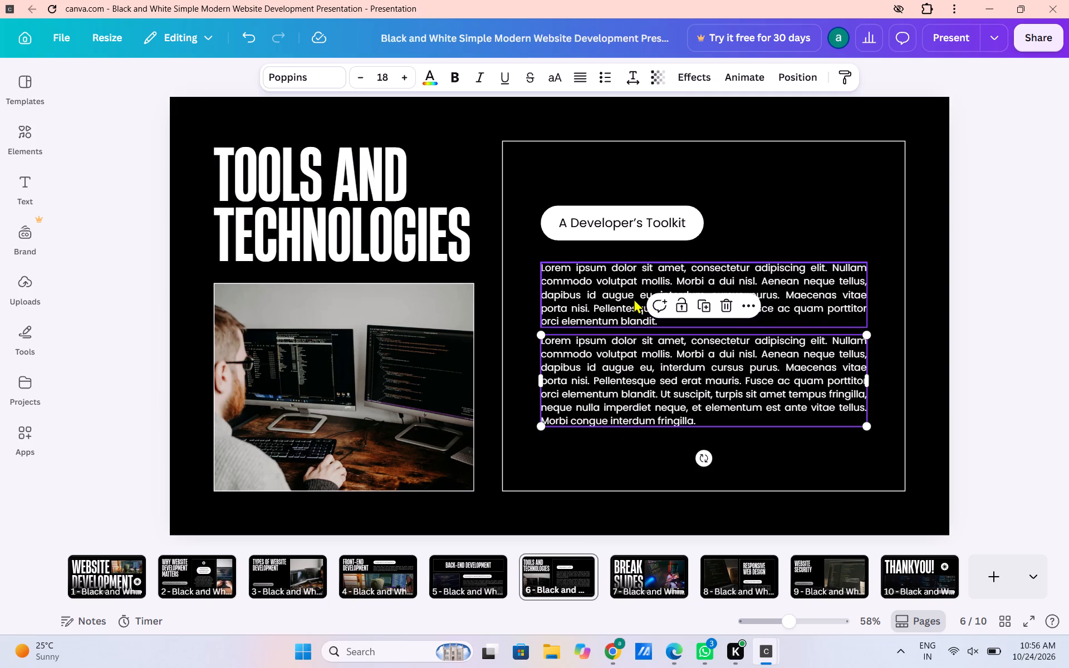
pyautogui.click(634, 298)
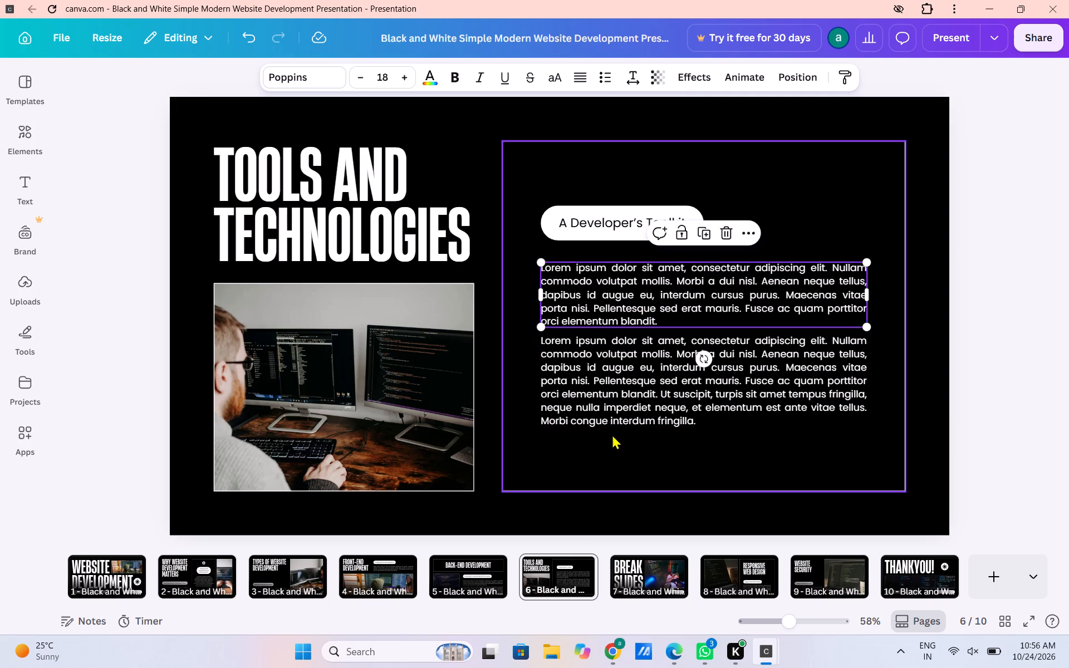
pyautogui.click(374, 370)
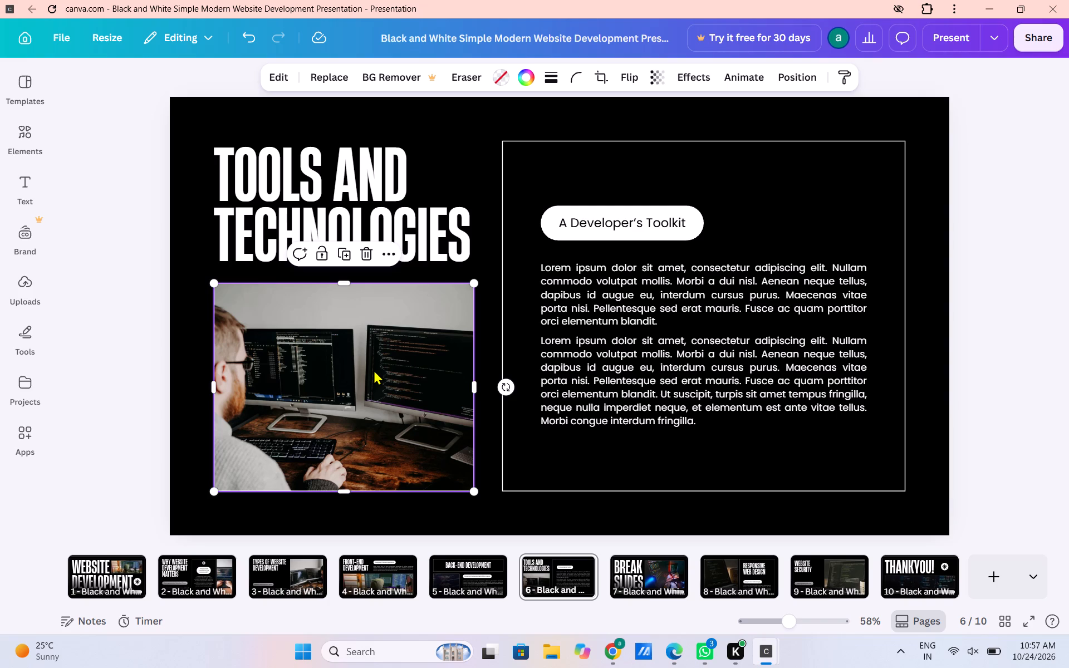
# Switch to the Chrome browser window and search the web for figma.
pyautogui.click(625, 641)
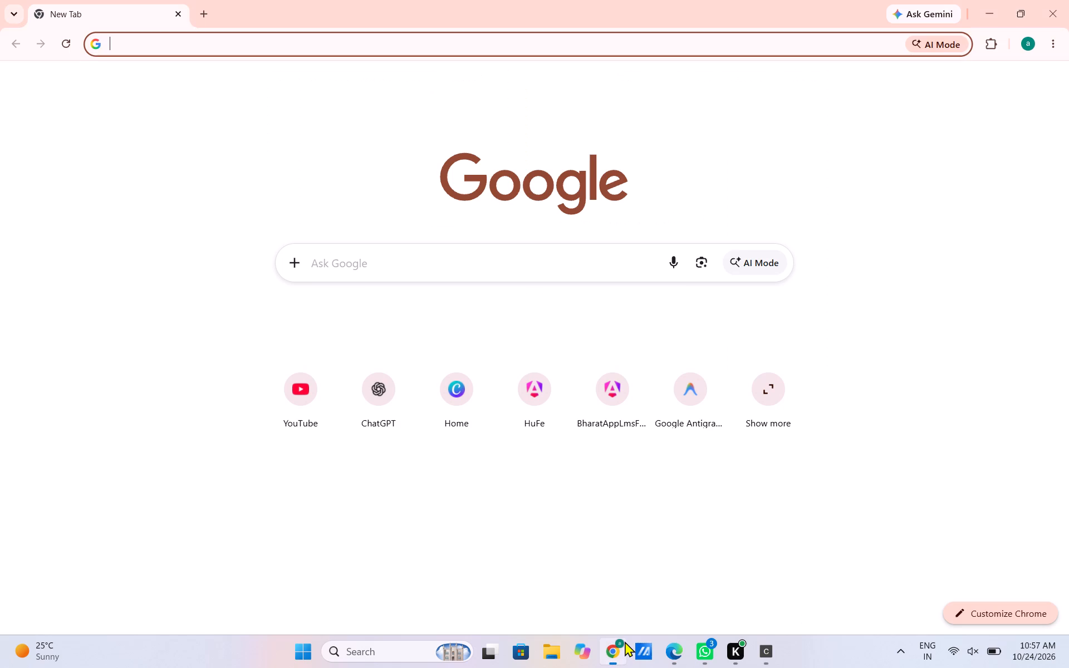
pyautogui.click(325, 40)
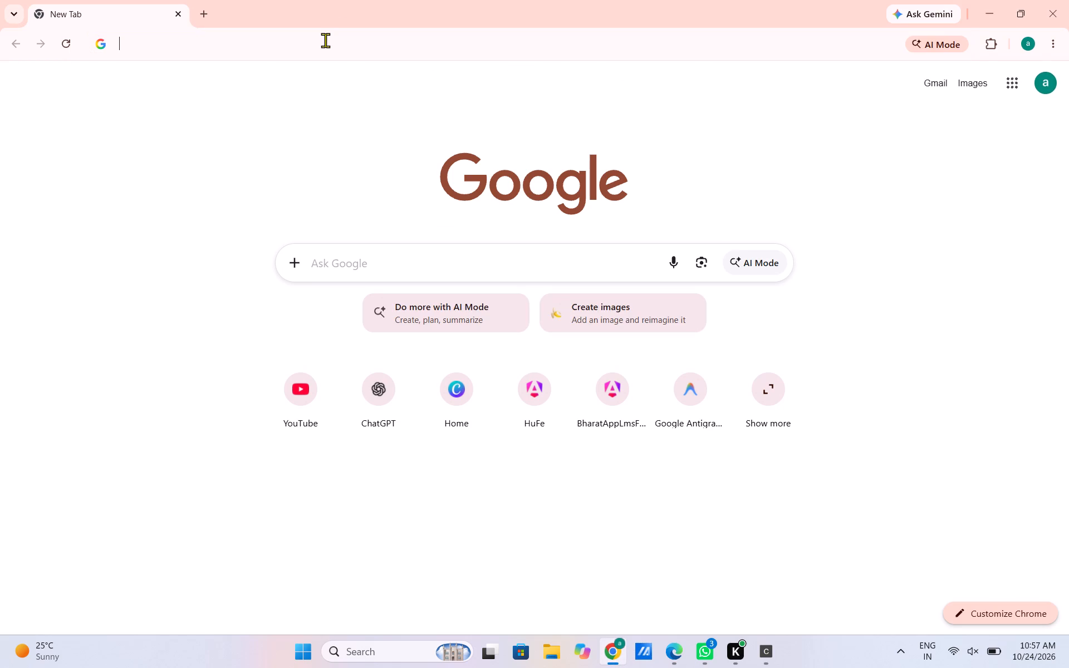
pyautogui.write('figma')
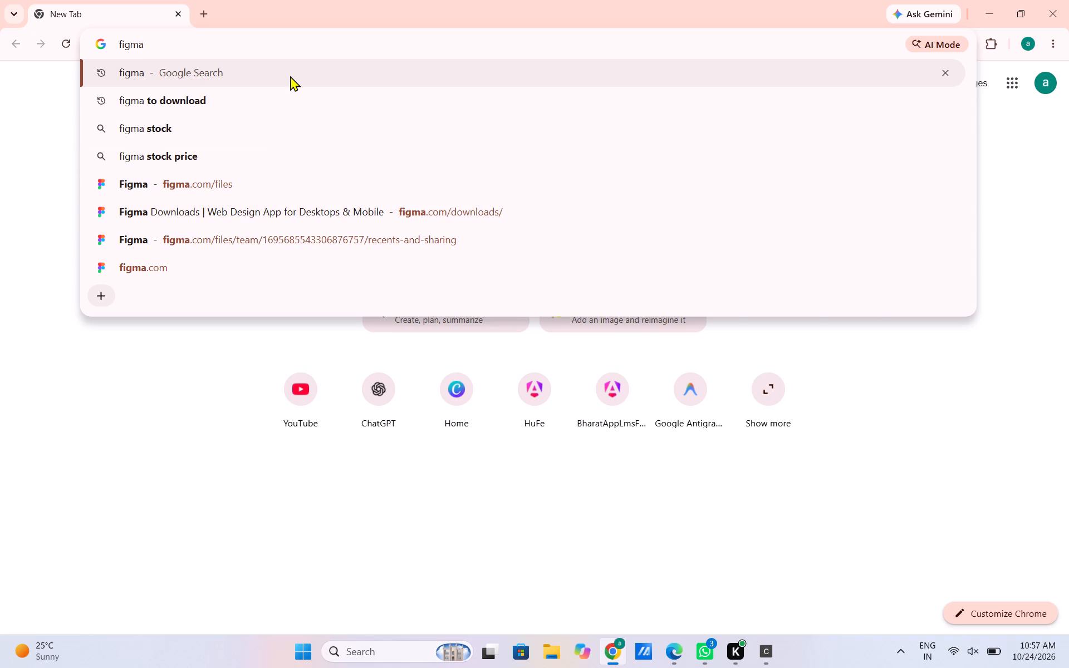
pyautogui.press('Return')
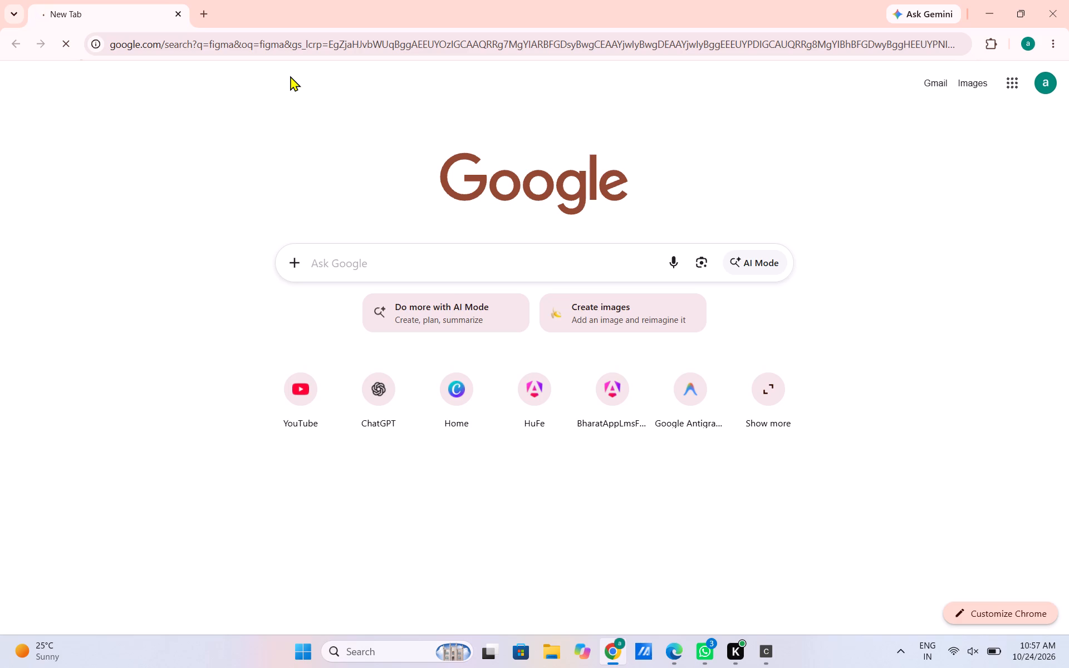
# Switch back to the Canva window holding the black and white Website Development presentation in the editor.
pyautogui.click(762, 645)
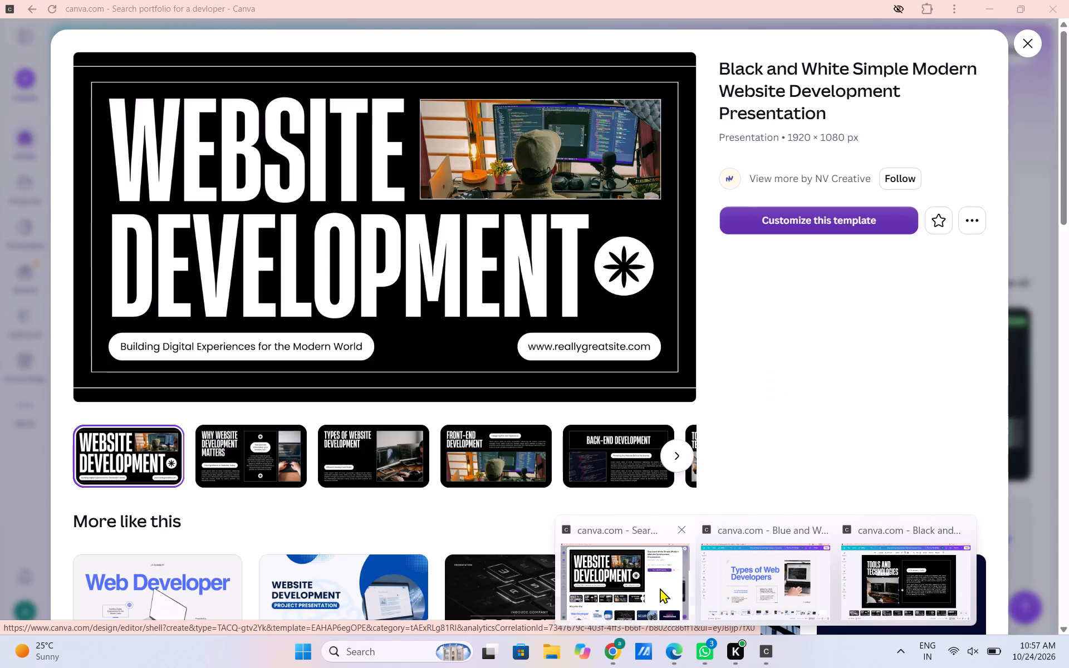
pyautogui.click(660, 588)
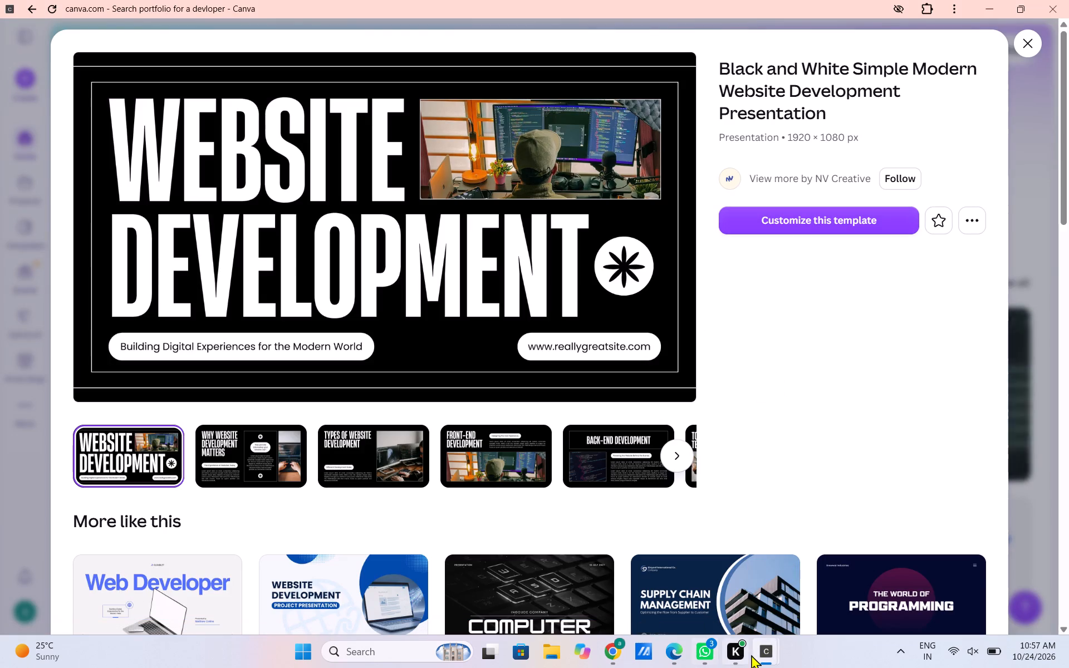
pyautogui.click(877, 584)
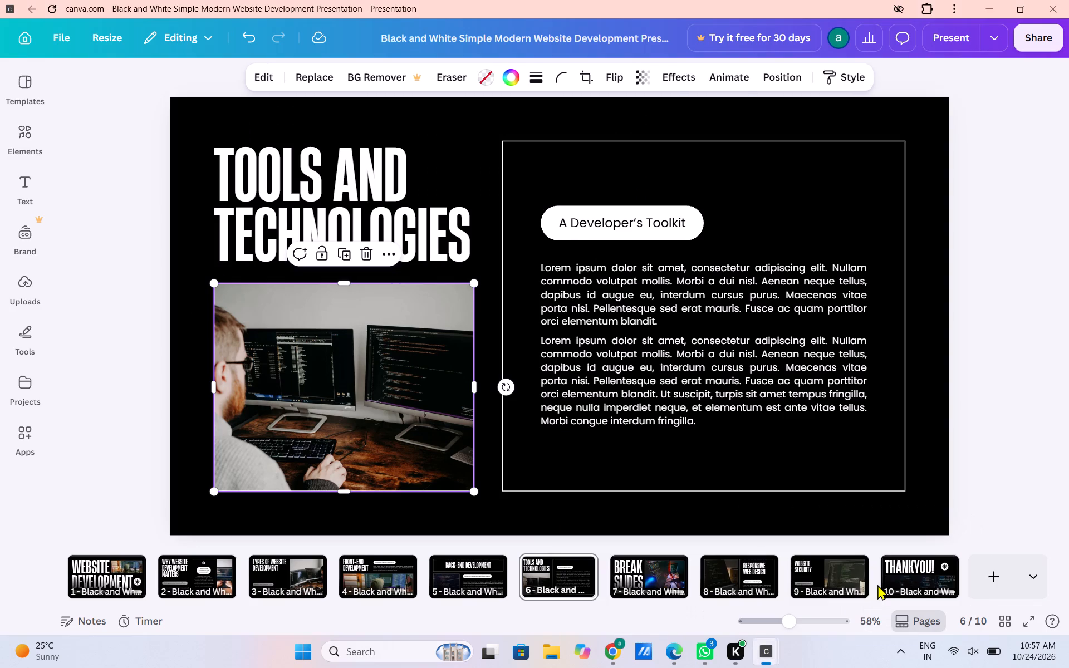
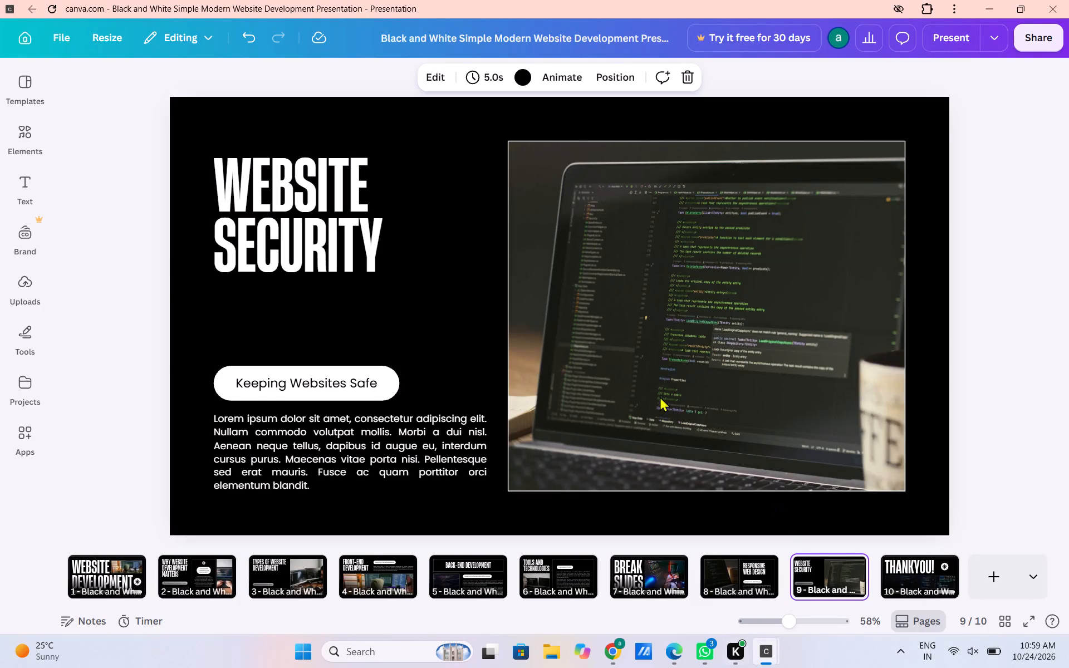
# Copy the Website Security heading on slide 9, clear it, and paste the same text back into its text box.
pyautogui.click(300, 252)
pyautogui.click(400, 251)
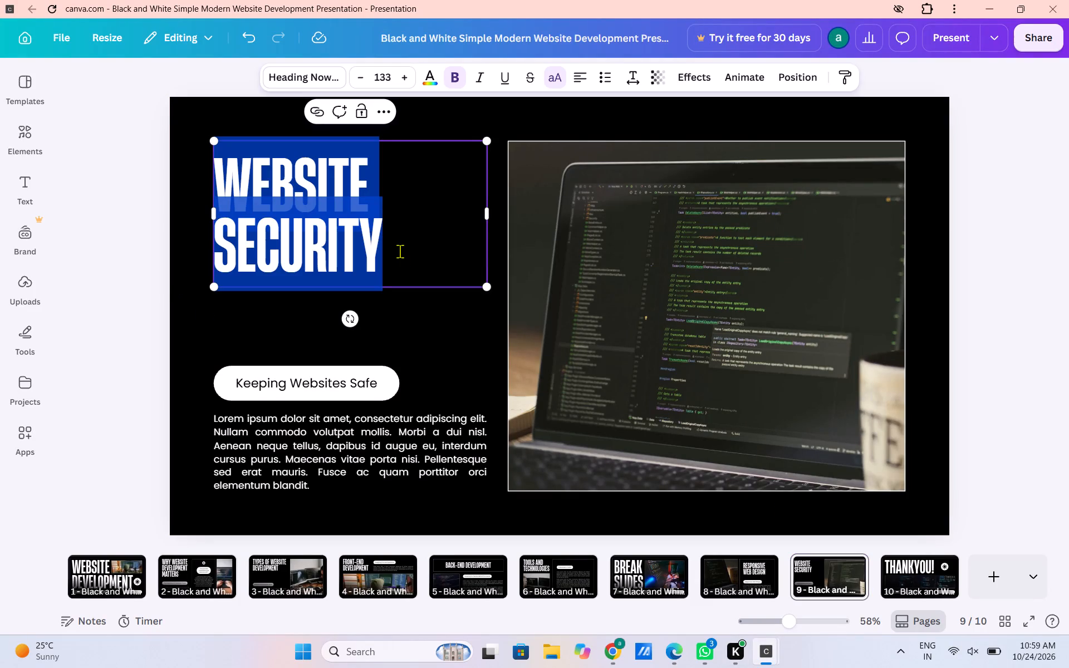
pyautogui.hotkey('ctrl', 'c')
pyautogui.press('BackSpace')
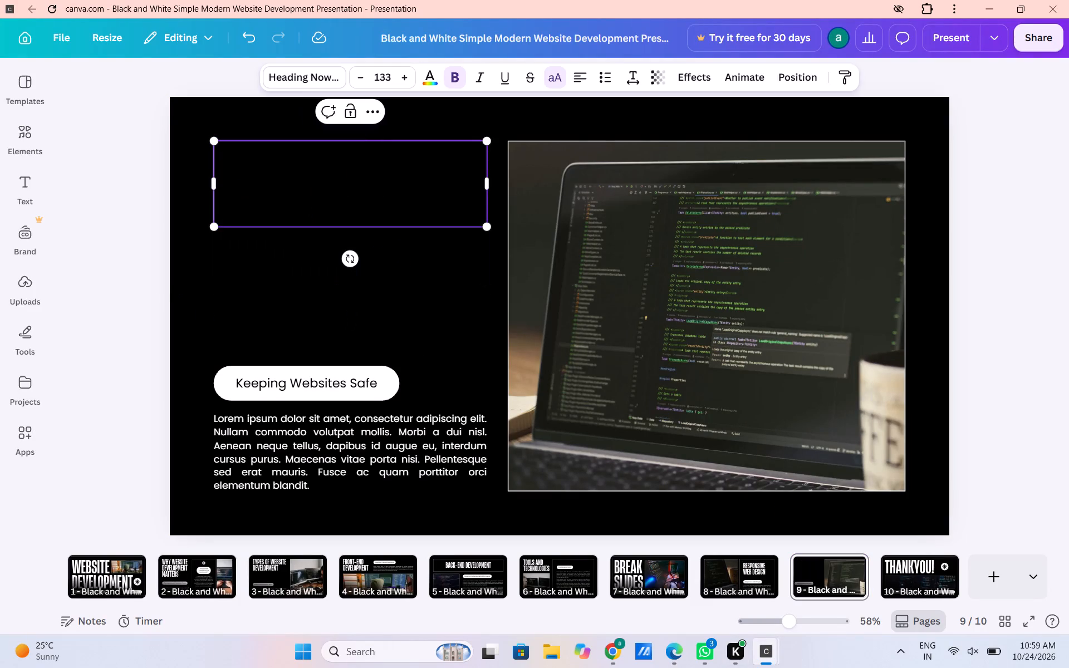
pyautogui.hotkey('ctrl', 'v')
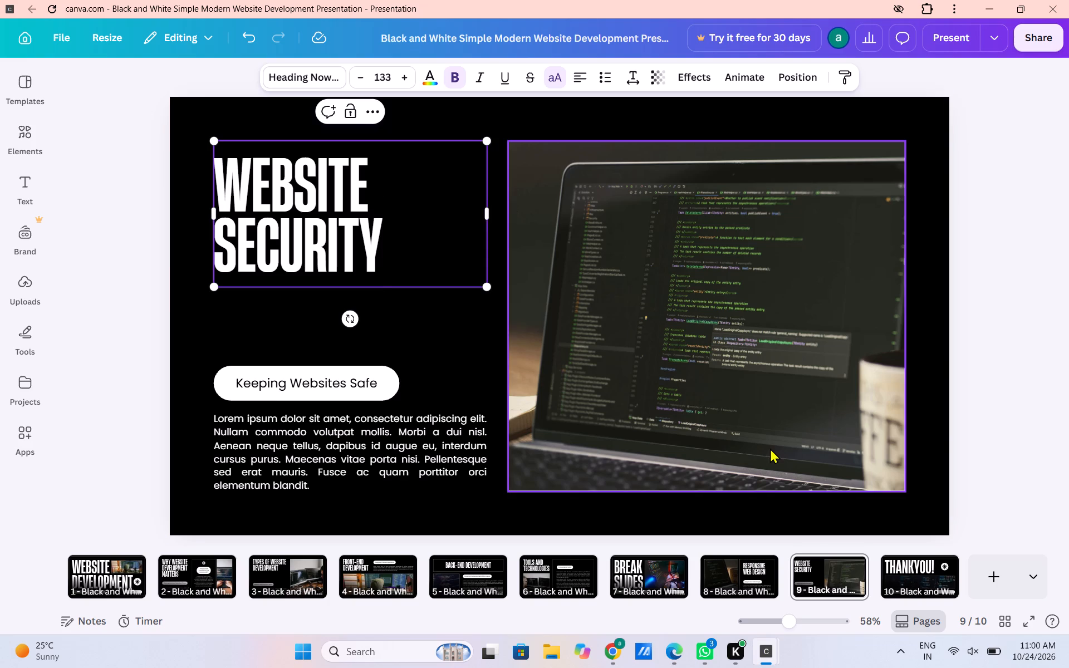
# Review the Responsive Web Design, Tools and Technologies, and Front-End Development slides.
pyautogui.click(741, 598)
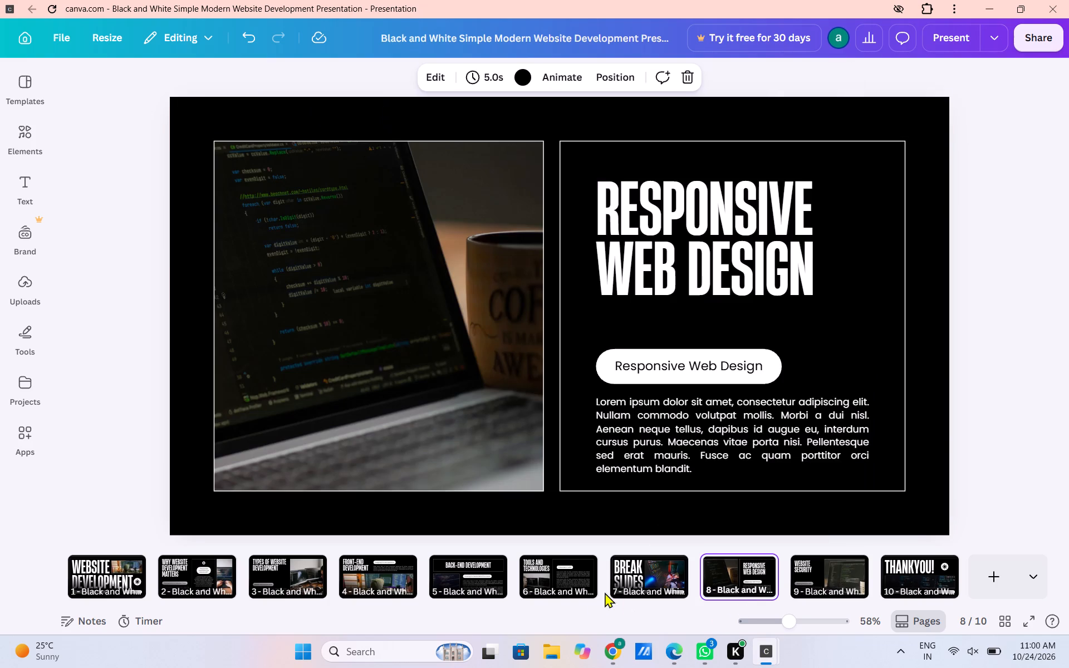
pyautogui.click(565, 588)
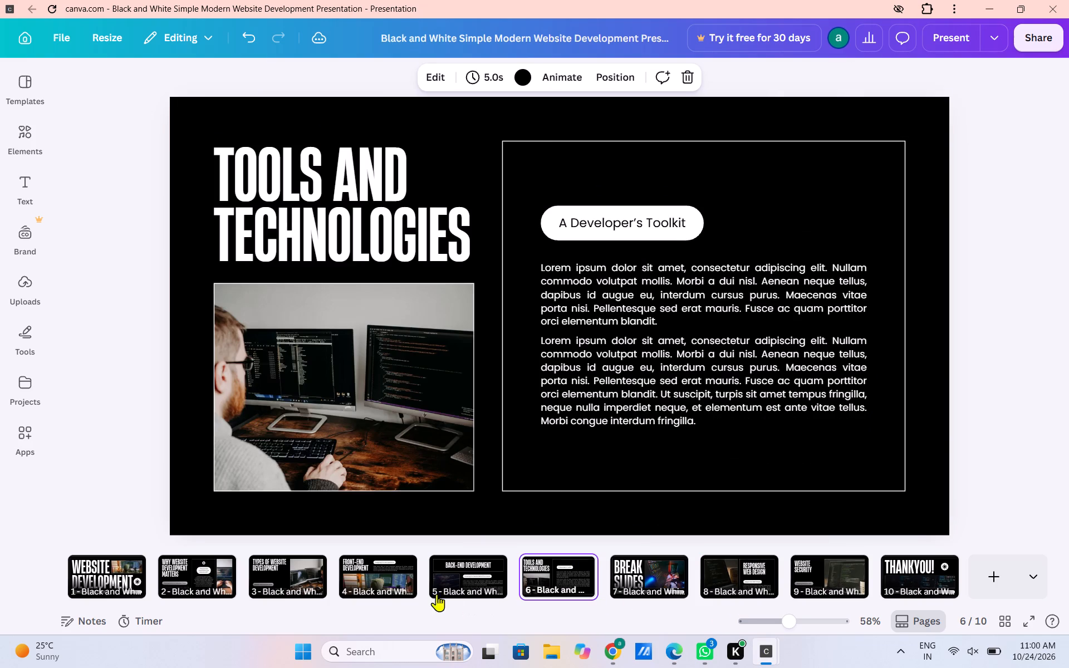
pyautogui.click(389, 572)
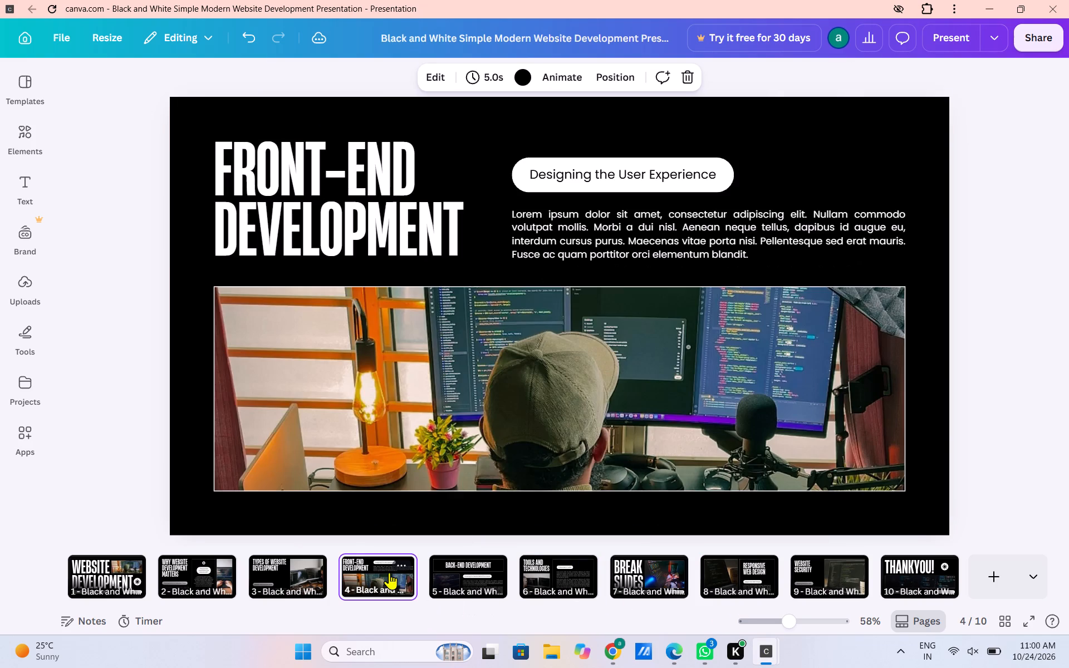
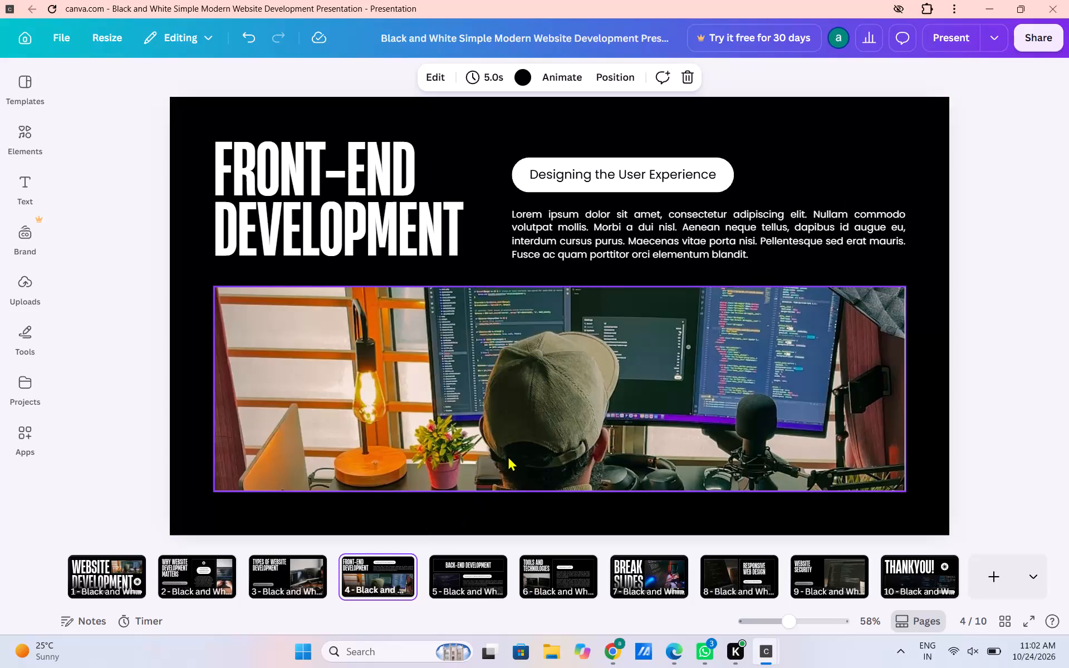
# Review the Types of Website Development slide and the Why Website Development Matters slide.
pyautogui.click(301, 567)
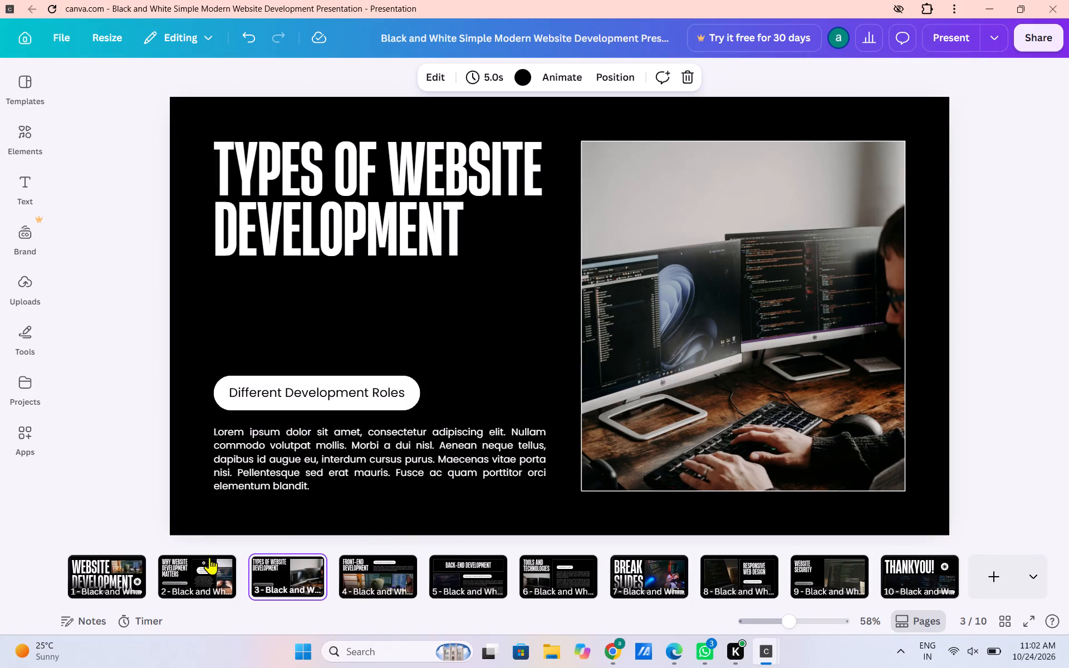
pyautogui.click(205, 557)
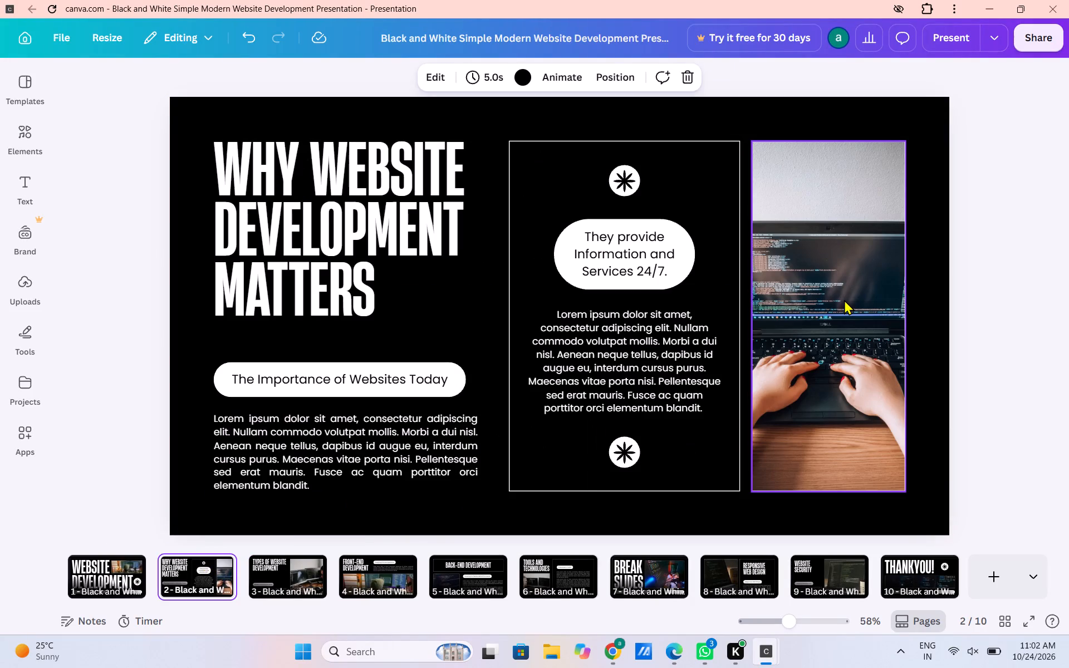
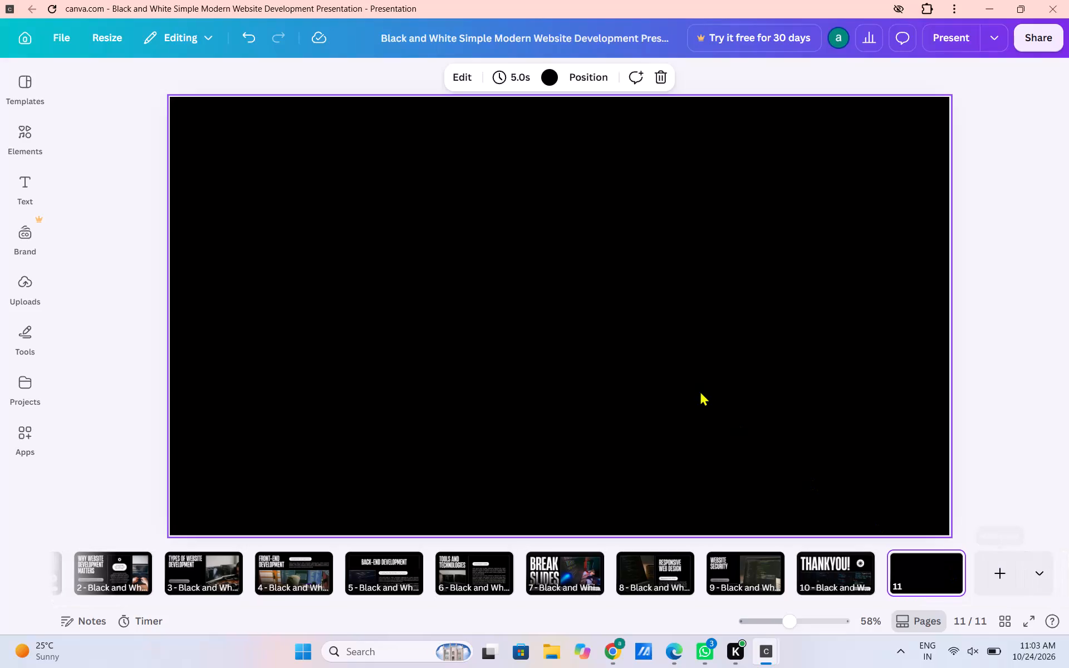
# Add a text box to the blank page 11 and move it to the page's upper-left area.
pyautogui.click(525, 349)
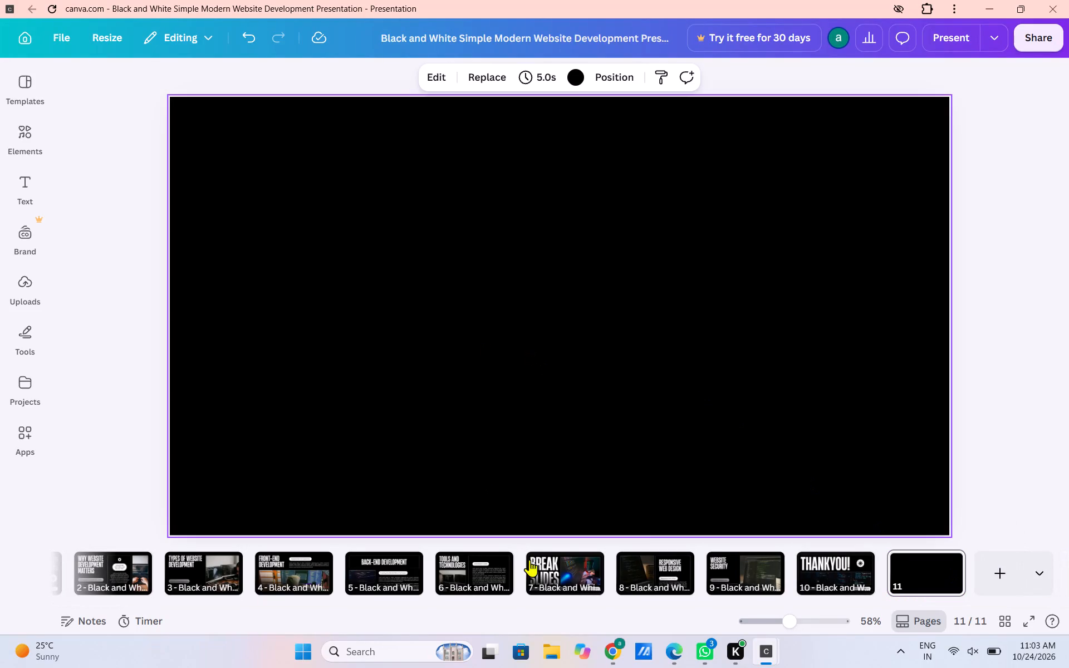
pyautogui.click(22, 180)
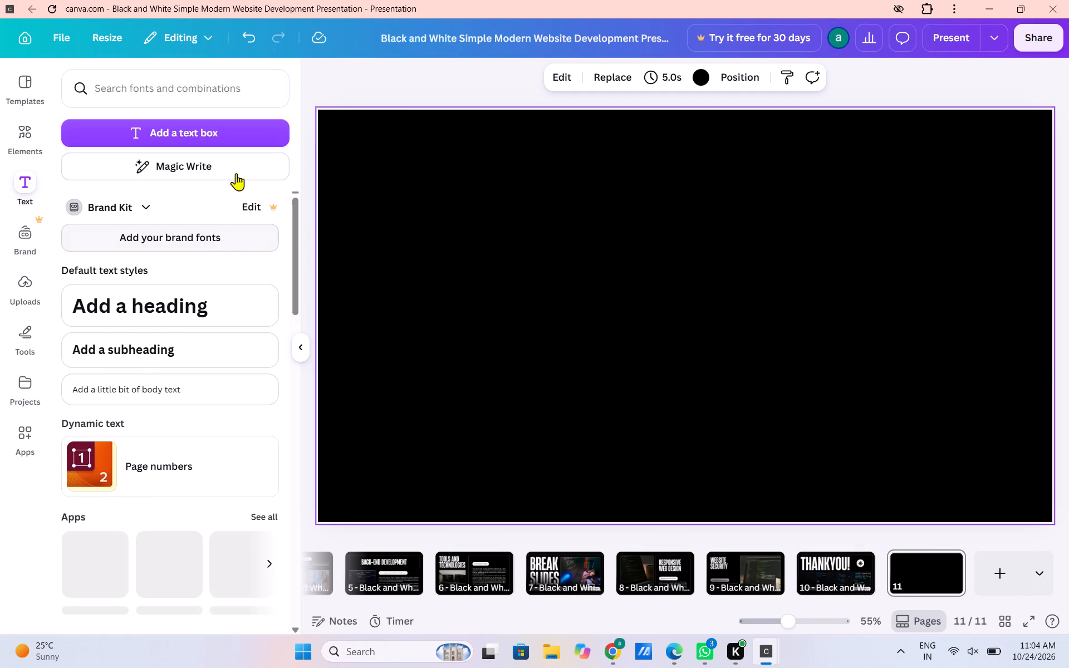
pyautogui.click(243, 129)
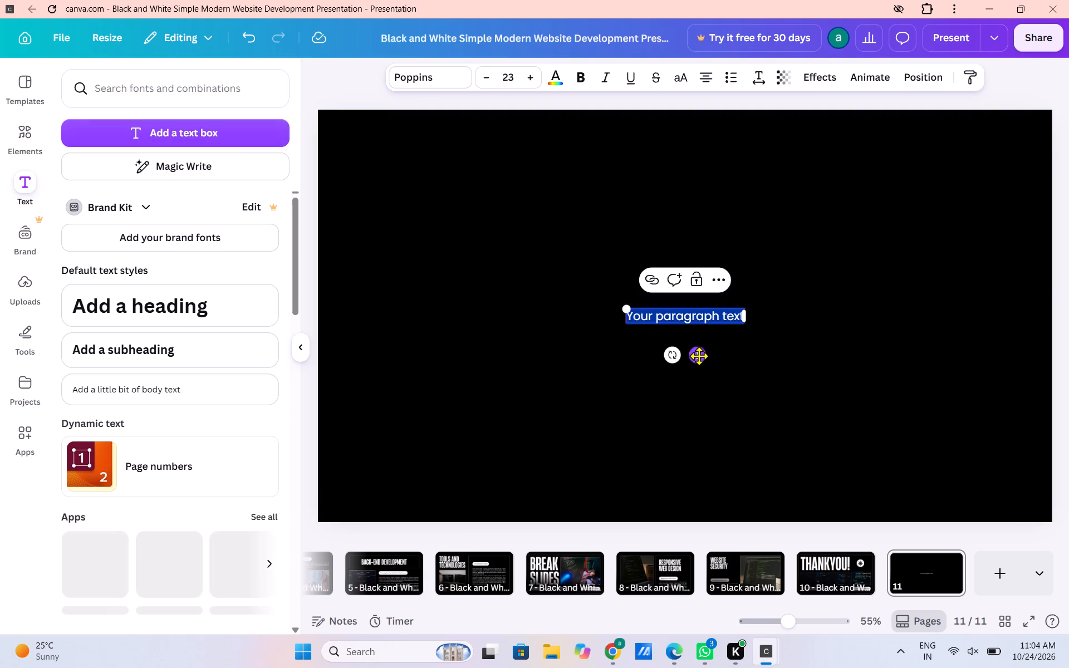
pyautogui.moveTo(699, 357); pyautogui.dragTo(554, 262)
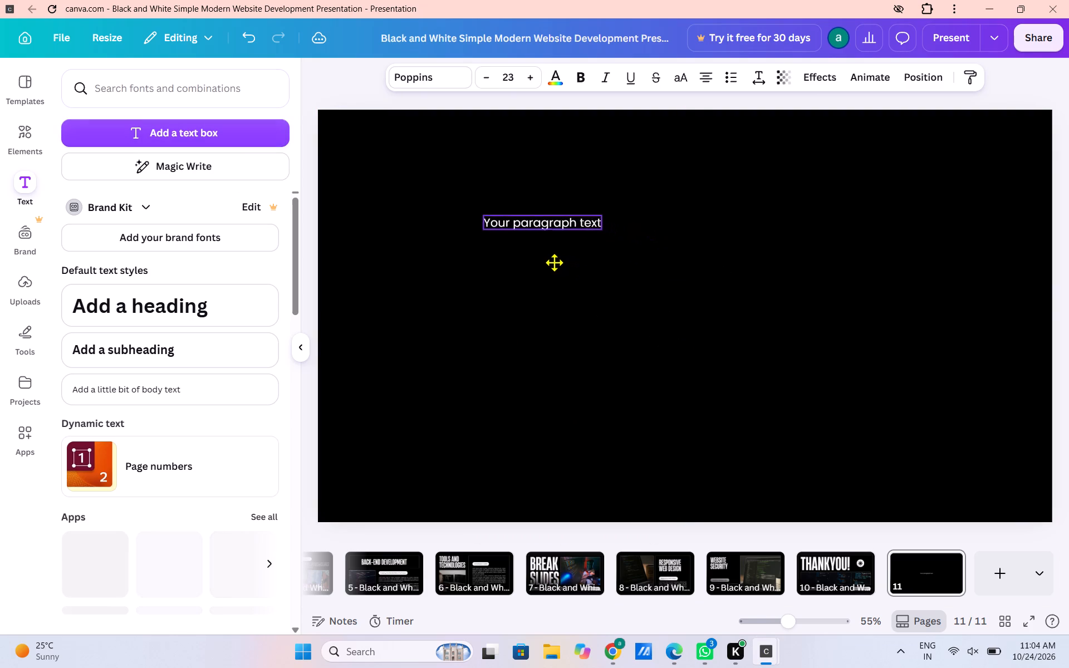
pyautogui.moveTo(554, 262); pyautogui.dragTo(522, 242)
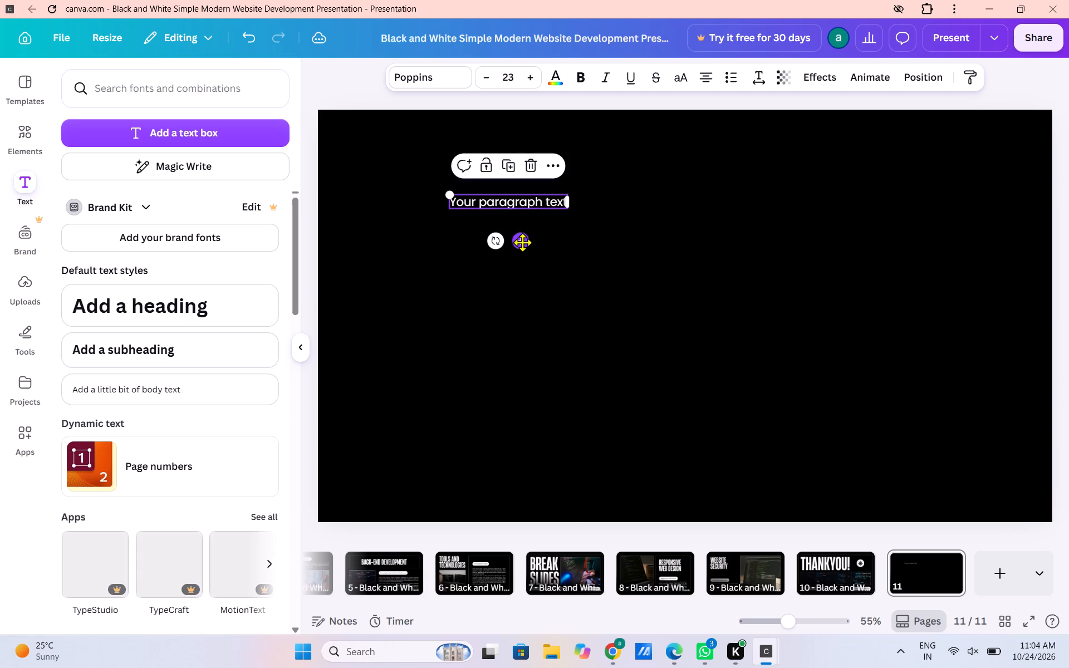
pyautogui.click(522, 242)
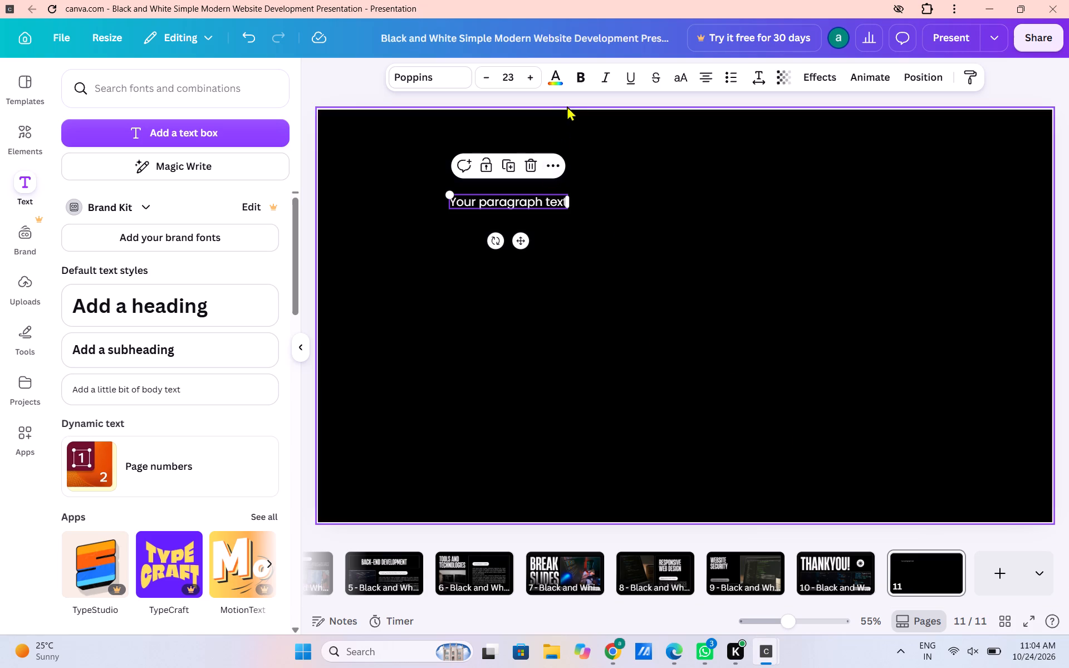
pyautogui.click(558, 78)
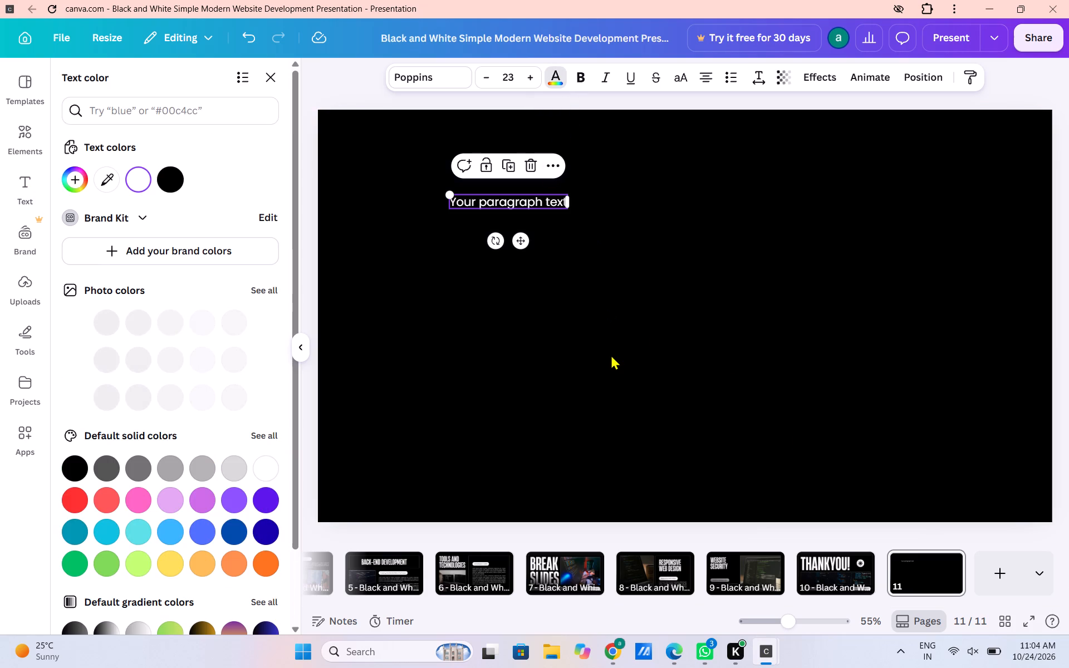
pyautogui.click(611, 354)
# Replace the placeholder paragraph text on page 11 with "CONTACTS AND DETAILS :-".
pyautogui.click(547, 201)
pyautogui.click(547, 201)
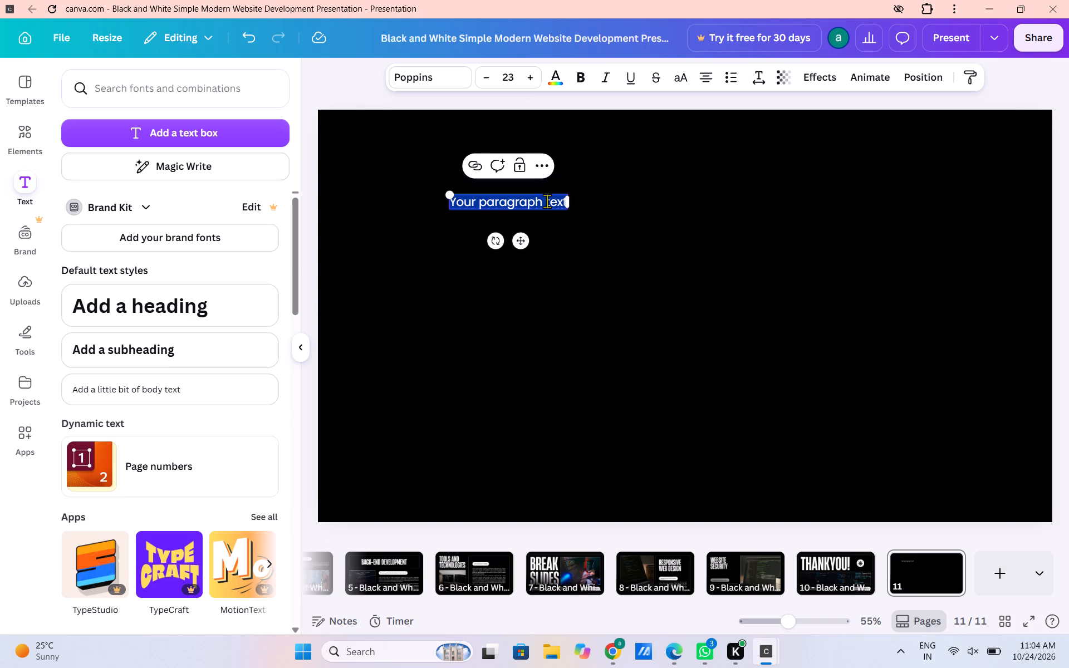
pyautogui.press('BackSpace')
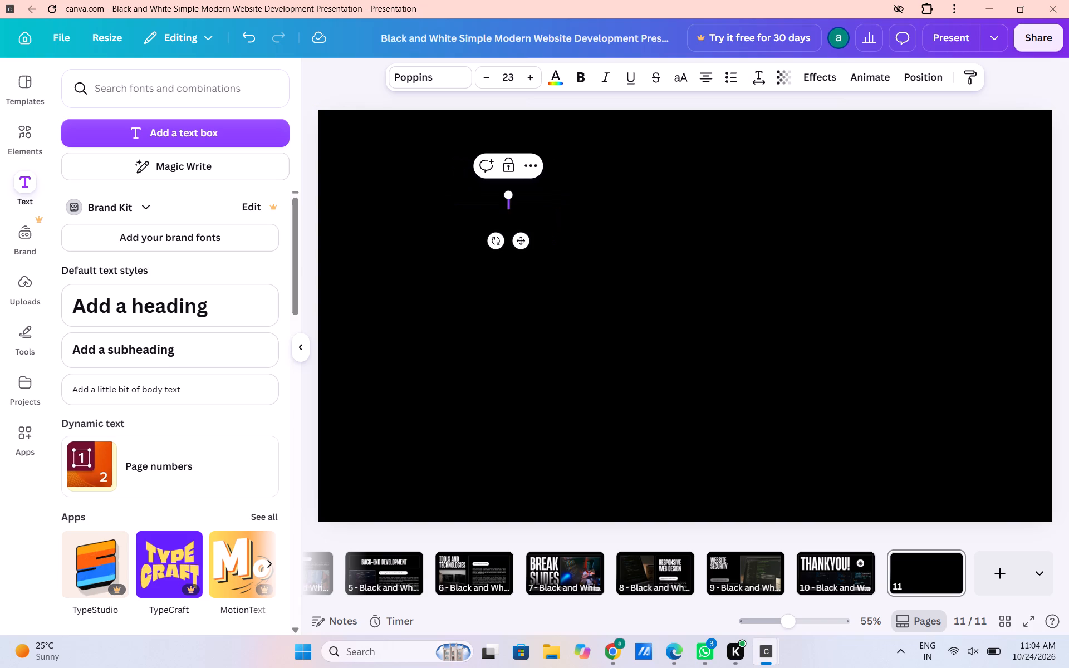
pyautogui.press('c')
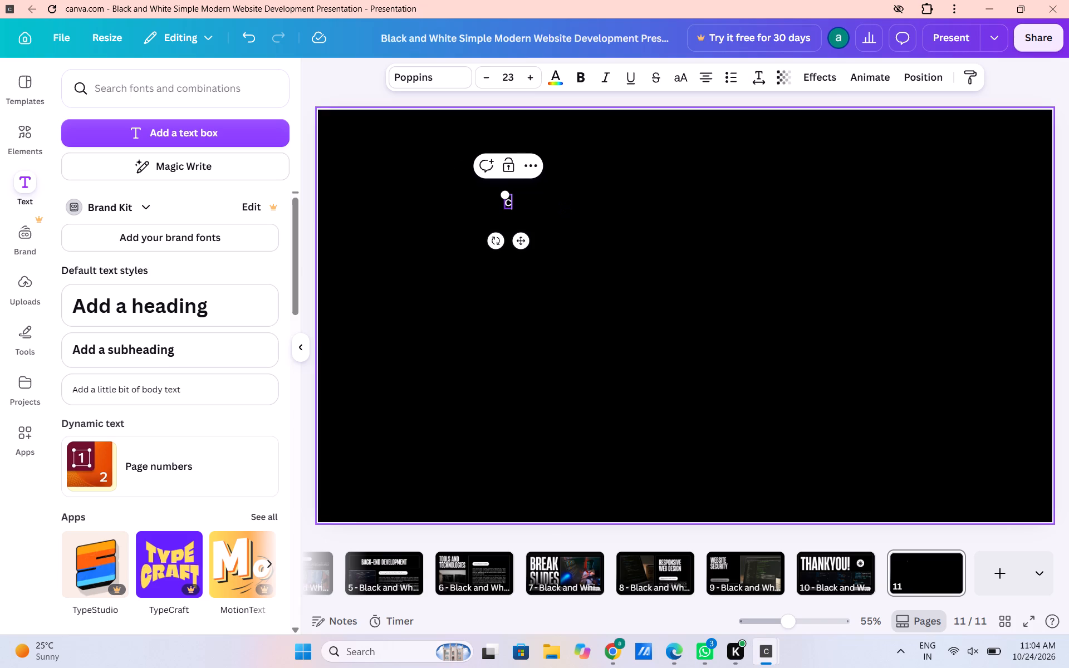
pyautogui.press('BackSpace')
pyautogui.write('CONTACTS')
pyautogui.press('space')
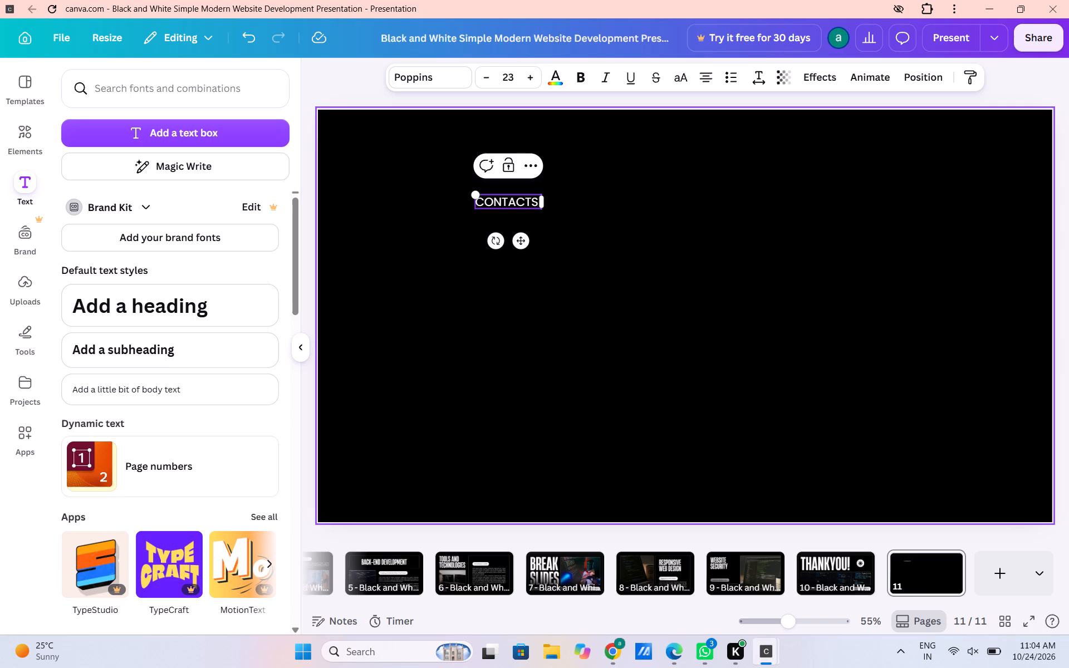
pyautogui.press('space')
pyautogui.write('AND')
pyautogui.press('space')
pyautogui.press('space')
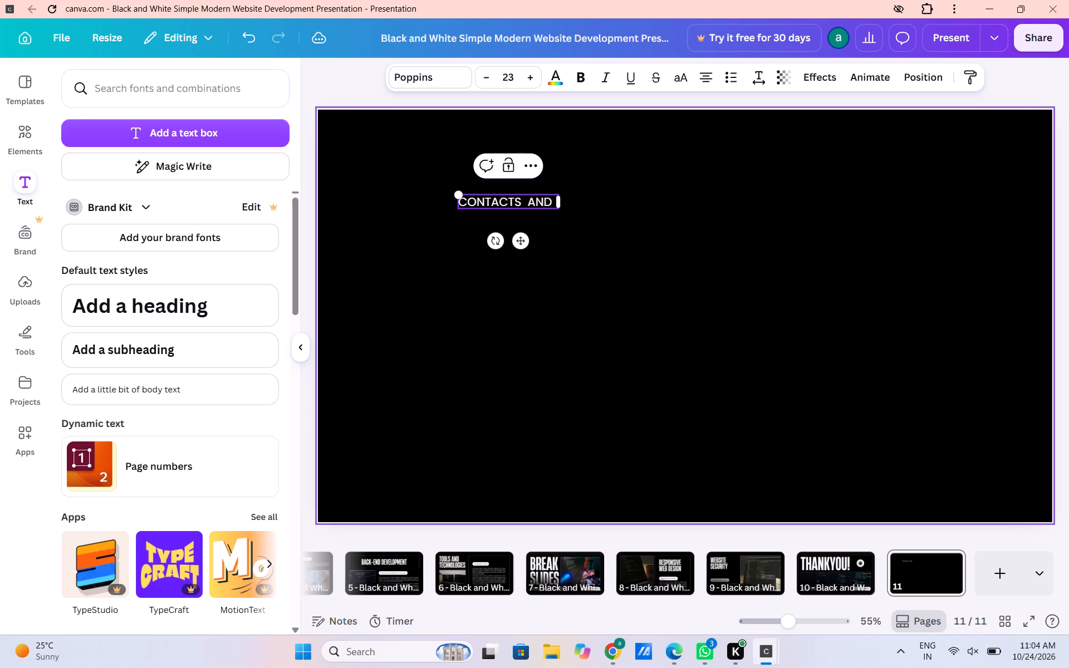
pyautogui.write('DETAILS')
pyautogui.press('space')
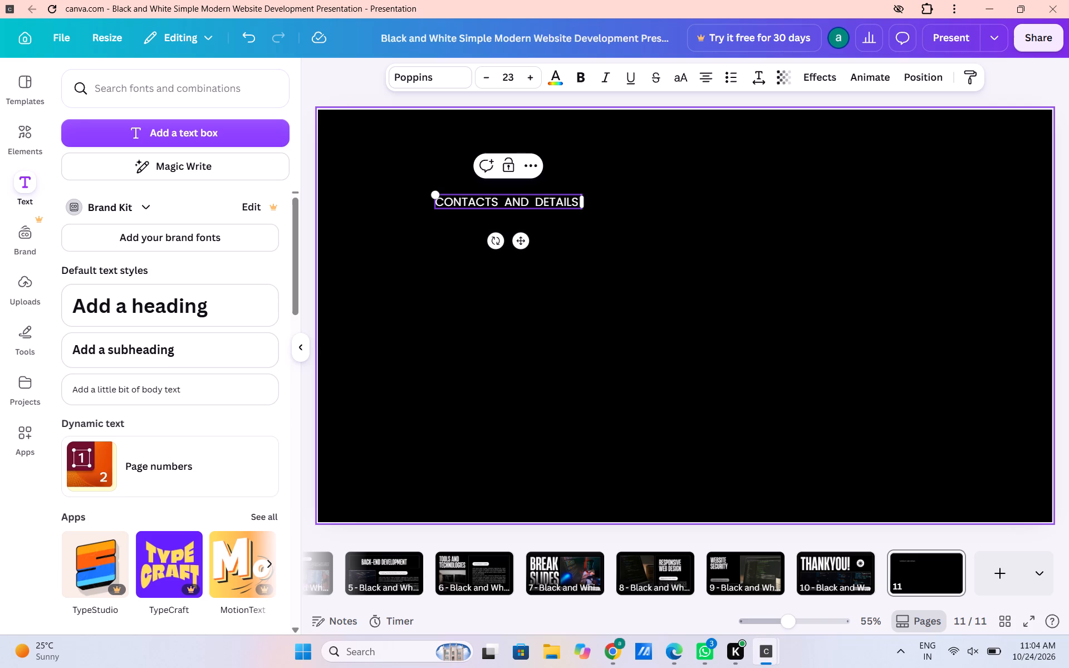
pyautogui.hotkey('shift', ':')
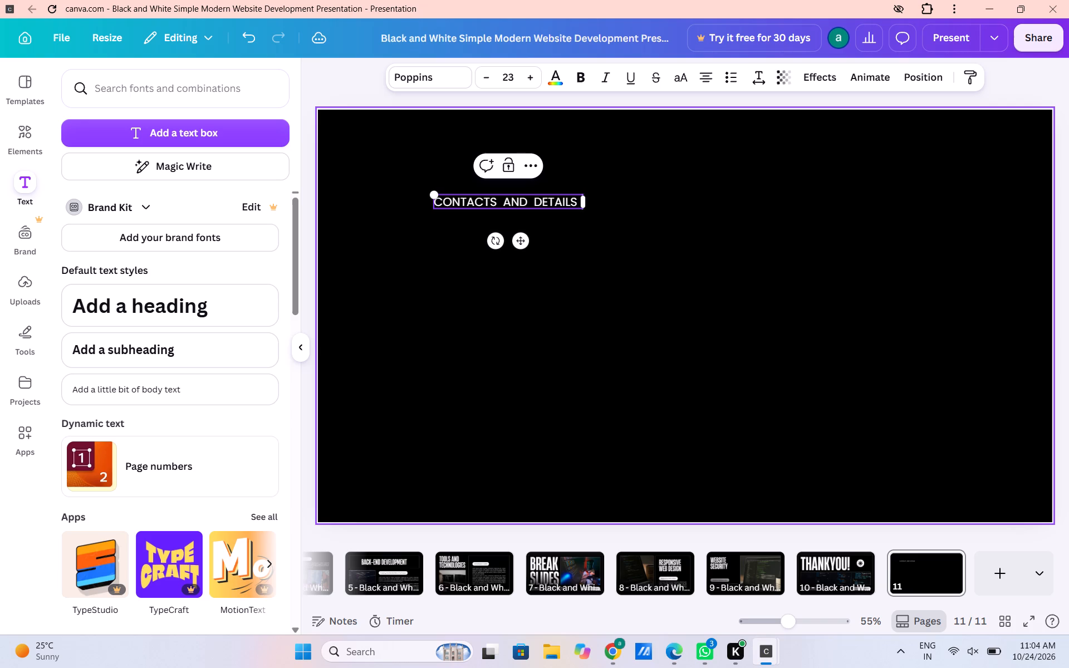
pyautogui.hotkey('shift', ':')
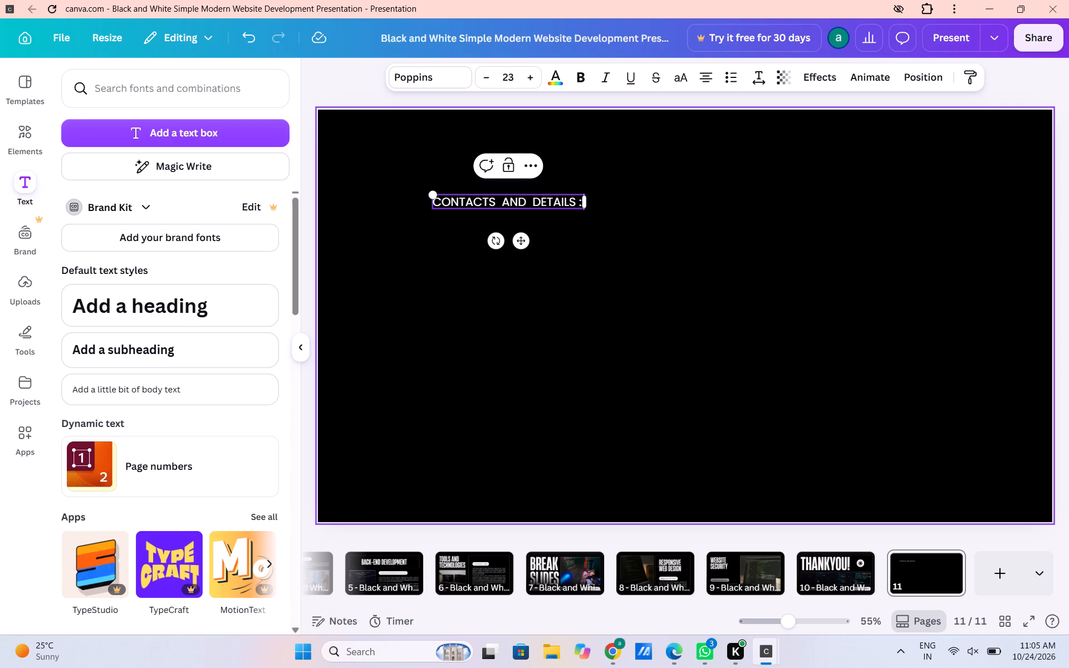
pyautogui.hotkey('shift', '_')
pyautogui.press('BackSpace')
pyautogui.press('BackSpace')
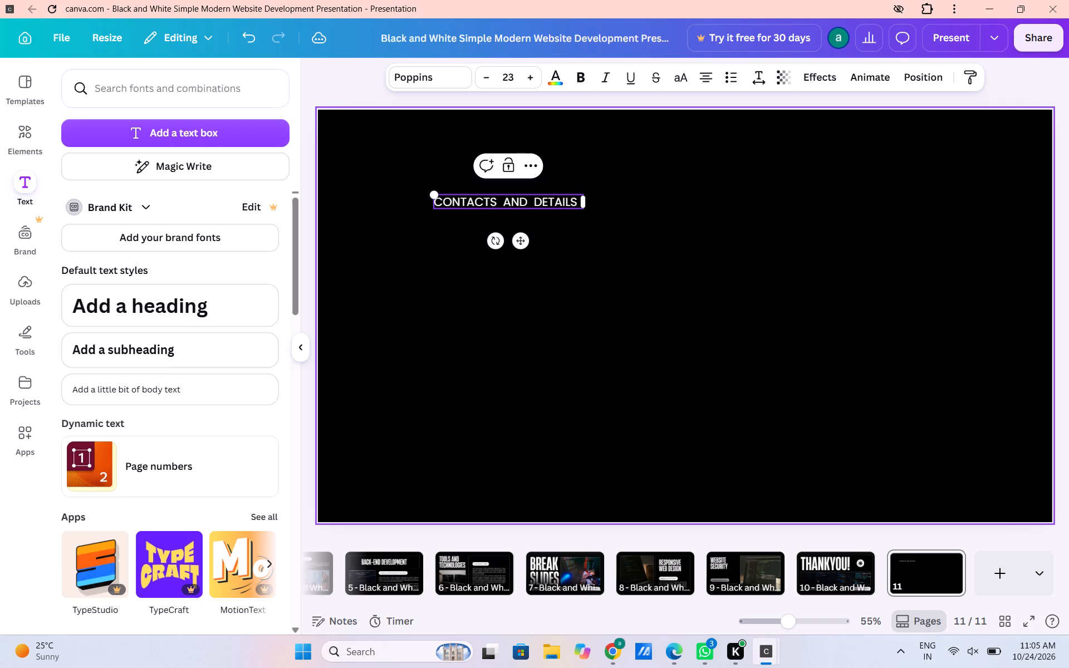
pyautogui.hotkey('shift', '_')
pyautogui.press('BackSpace')
pyautogui.press('-')
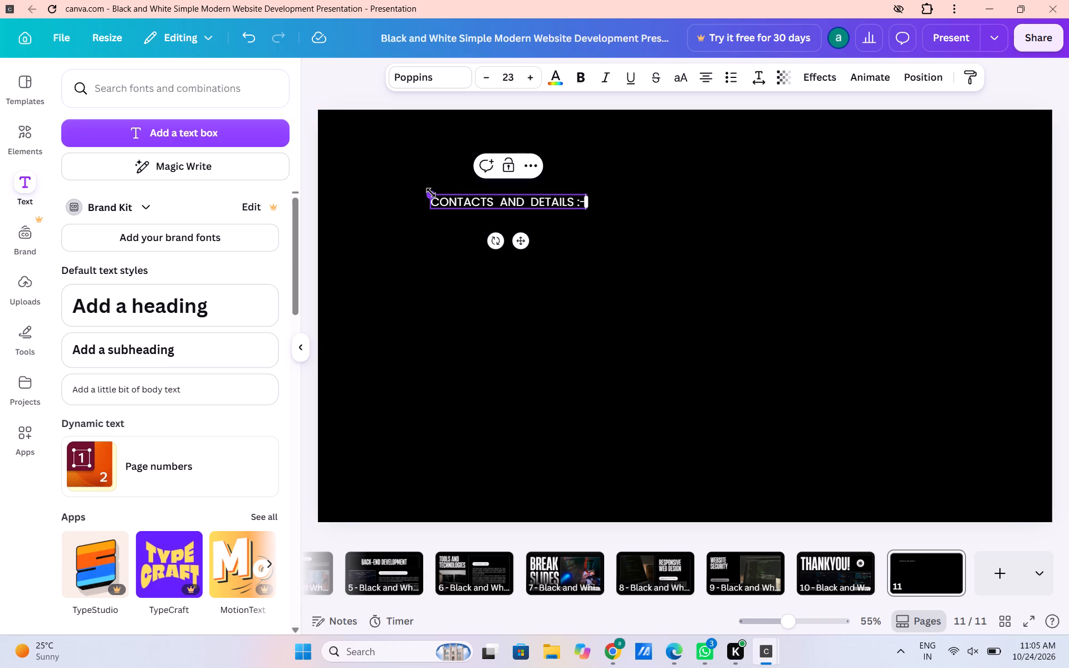
# Enlarge the CONTACTS AND DETAILS text to about size 28.9 and move it near the page's upper-left corner.
pyautogui.moveTo(431, 193); pyautogui.dragTo(394, 162)
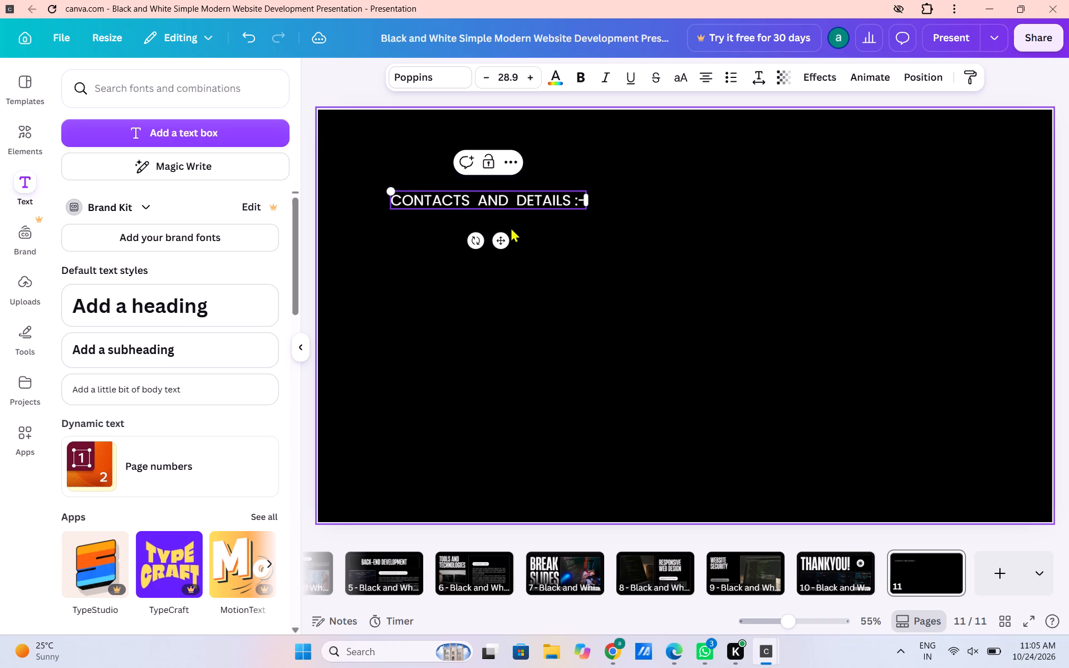
pyautogui.moveTo(499, 244); pyautogui.dragTo(480, 212)
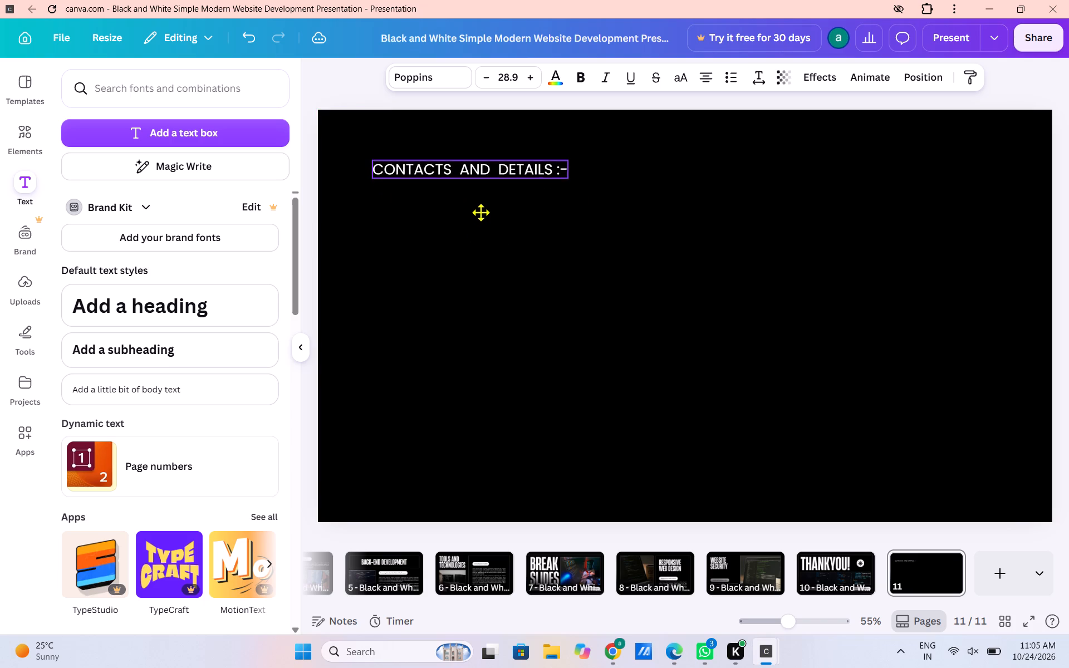
pyautogui.moveTo(480, 212); pyautogui.dragTo(470, 206)
pyautogui.click(503, 282)
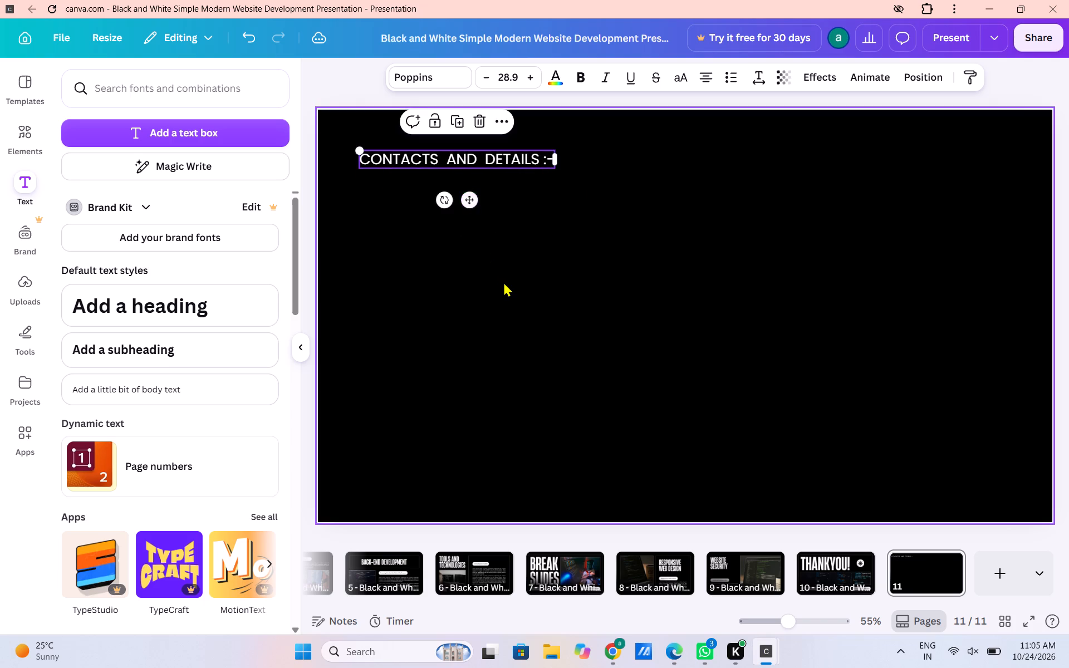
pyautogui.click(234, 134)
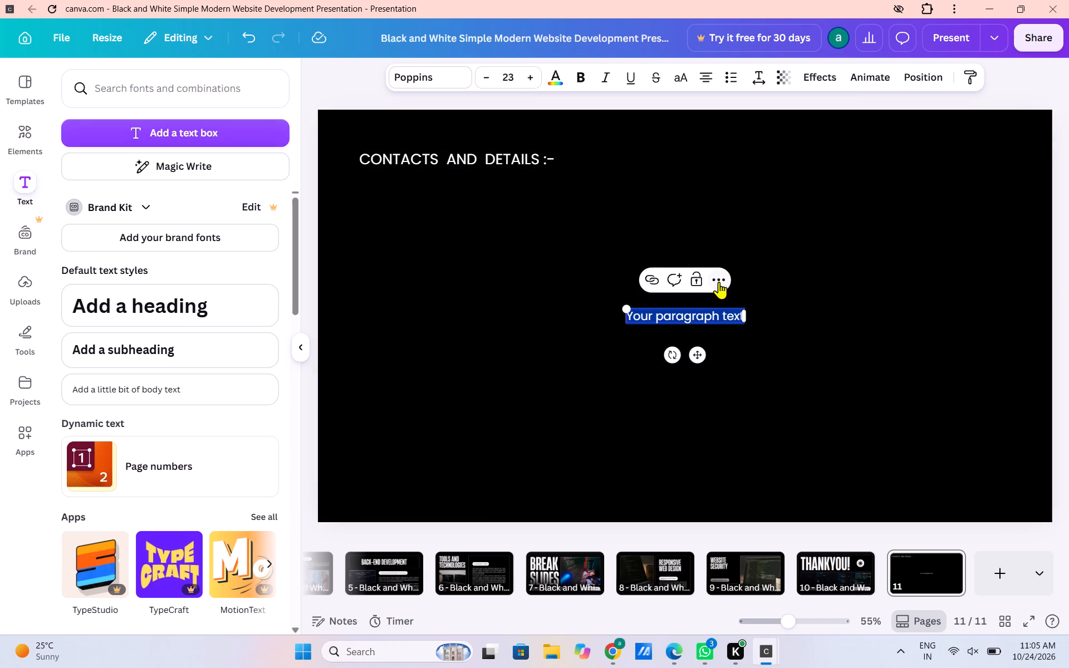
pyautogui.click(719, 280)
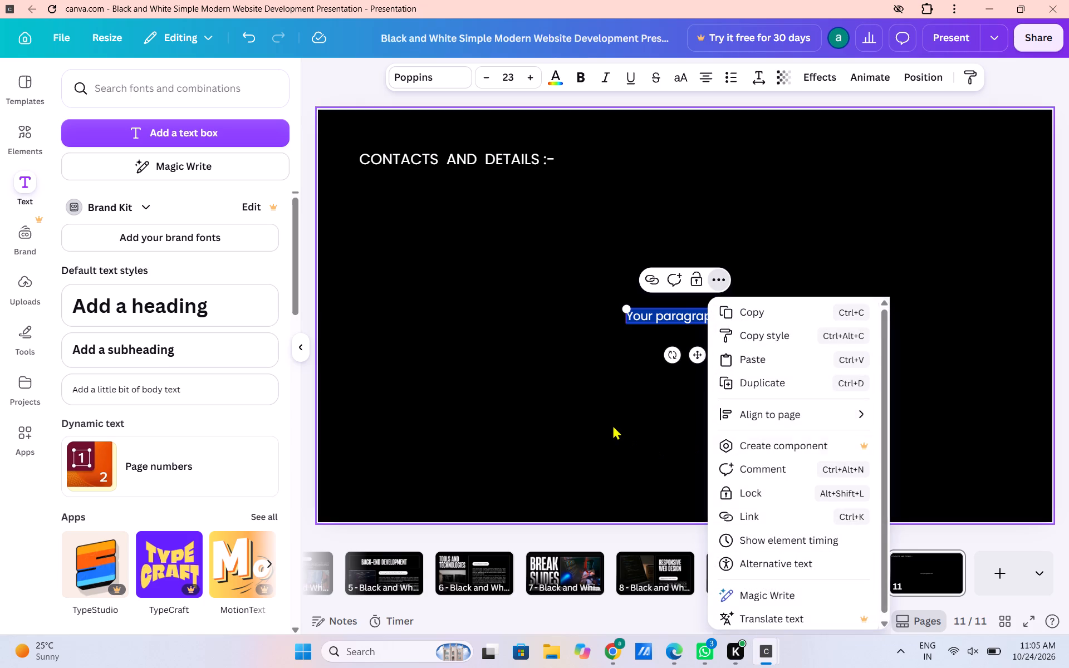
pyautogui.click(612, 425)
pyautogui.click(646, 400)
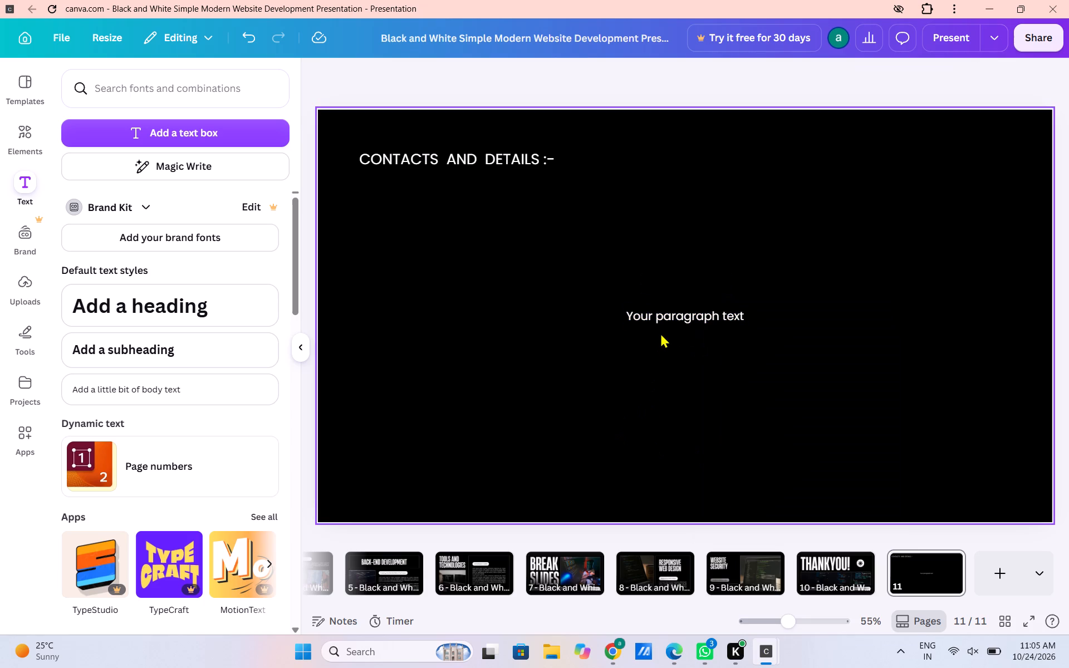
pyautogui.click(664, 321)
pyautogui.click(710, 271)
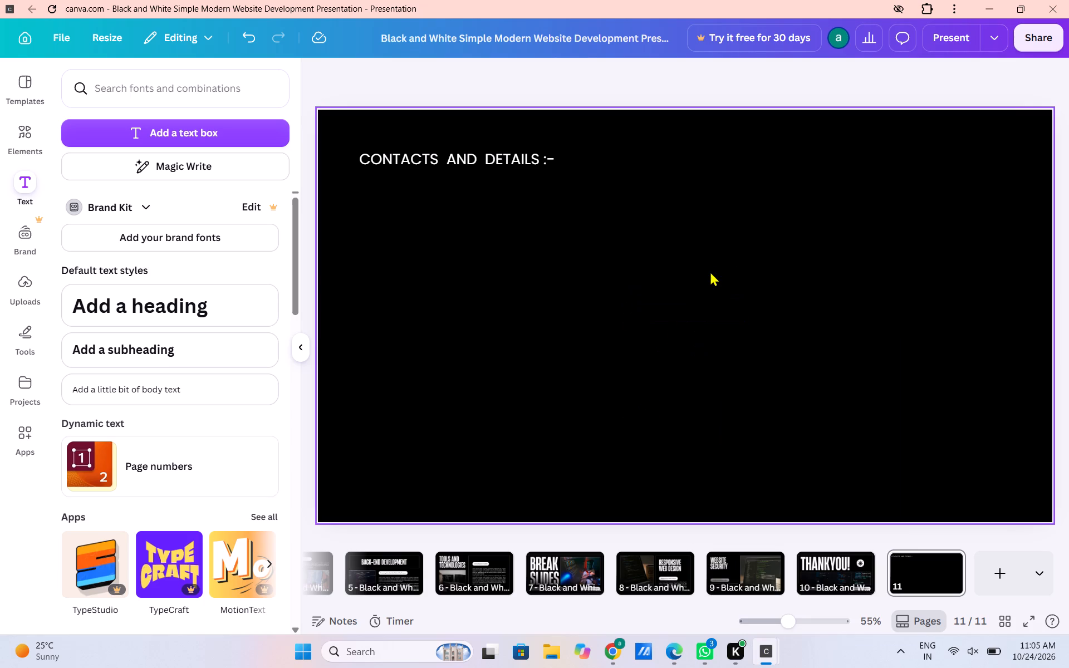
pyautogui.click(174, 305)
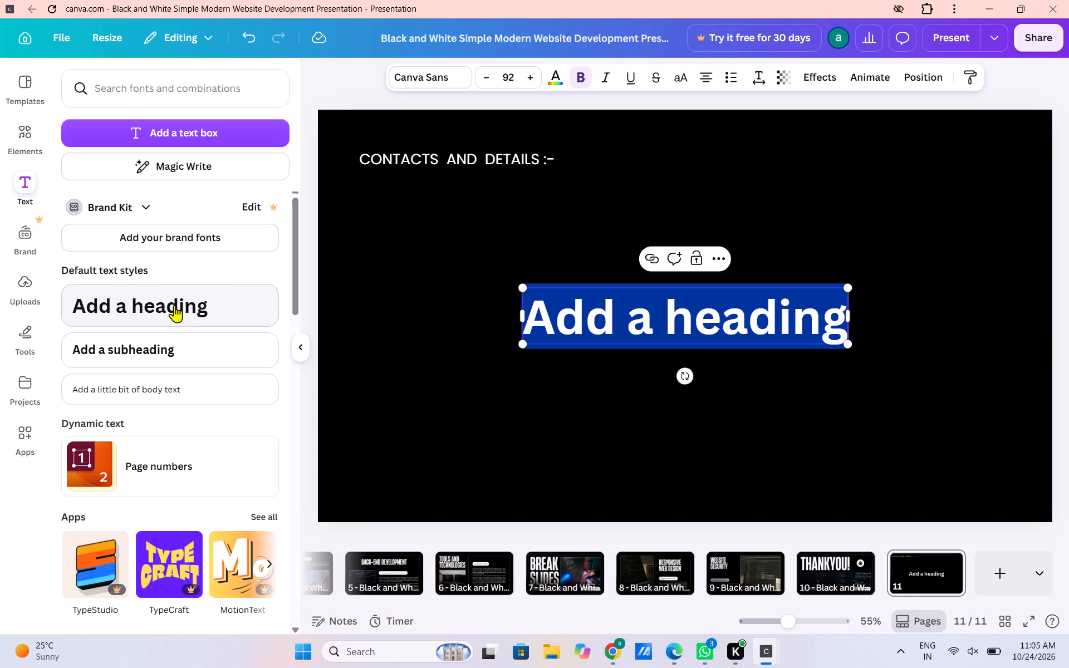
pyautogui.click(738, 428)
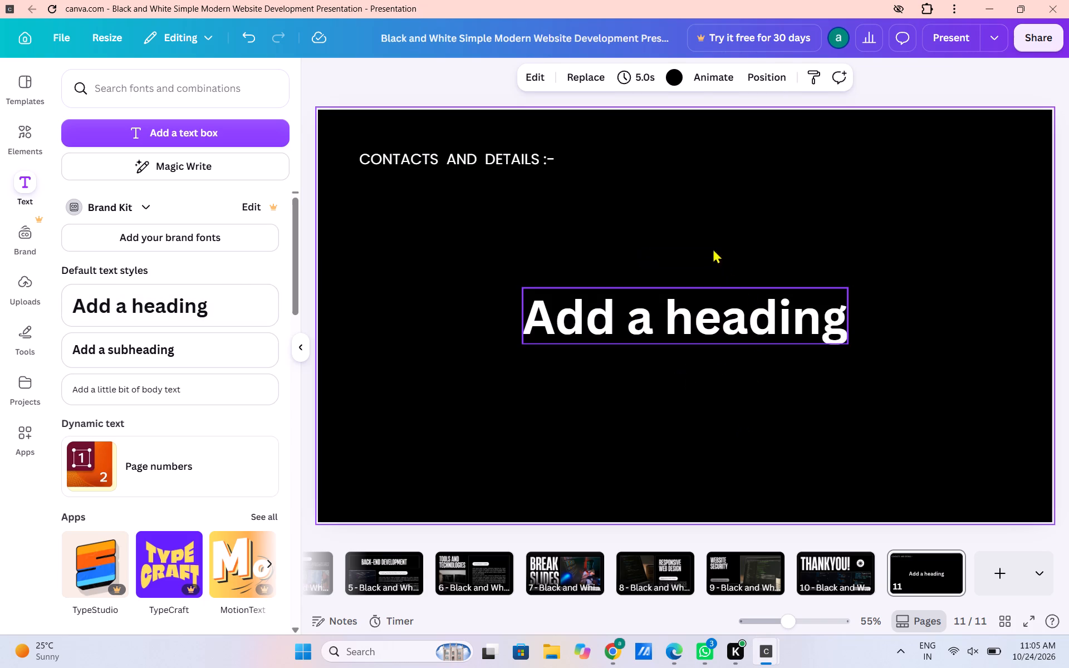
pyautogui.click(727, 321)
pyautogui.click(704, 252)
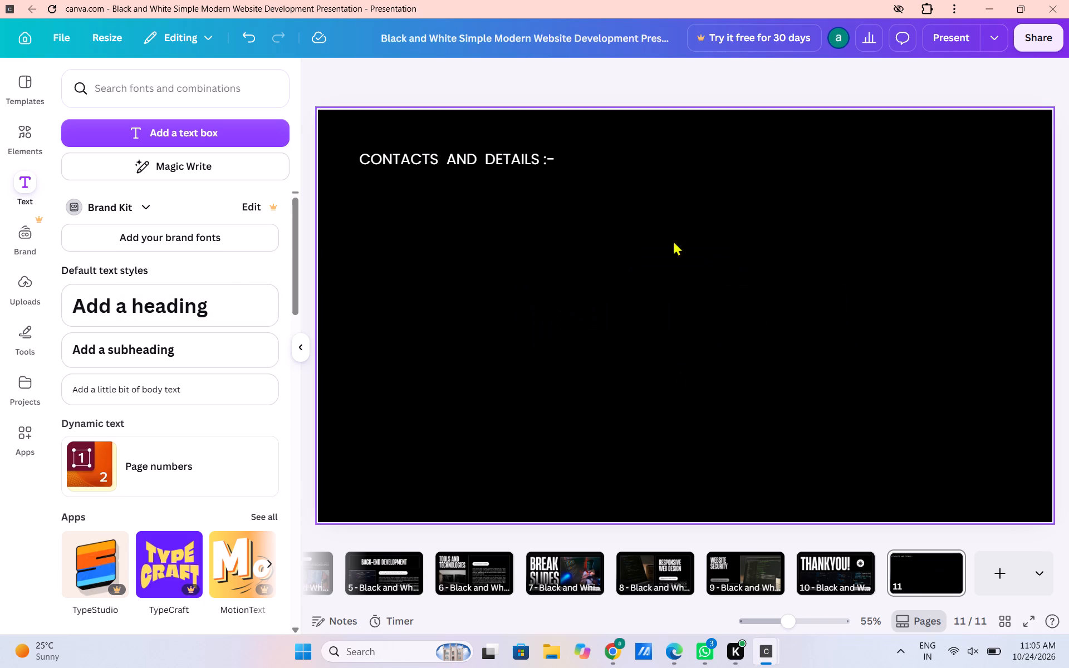
# Add a default subheading to page 11 and place it just below the CONTACTS AND DETAILS line.
pyautogui.click(215, 345)
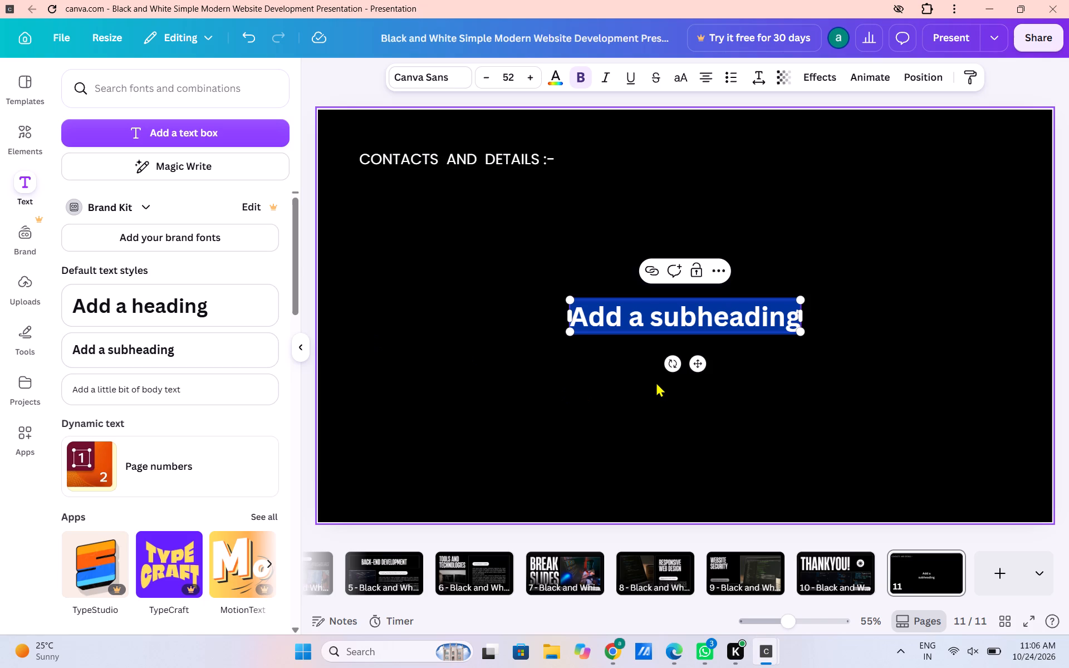
pyautogui.moveTo(699, 362); pyautogui.dragTo(663, 340)
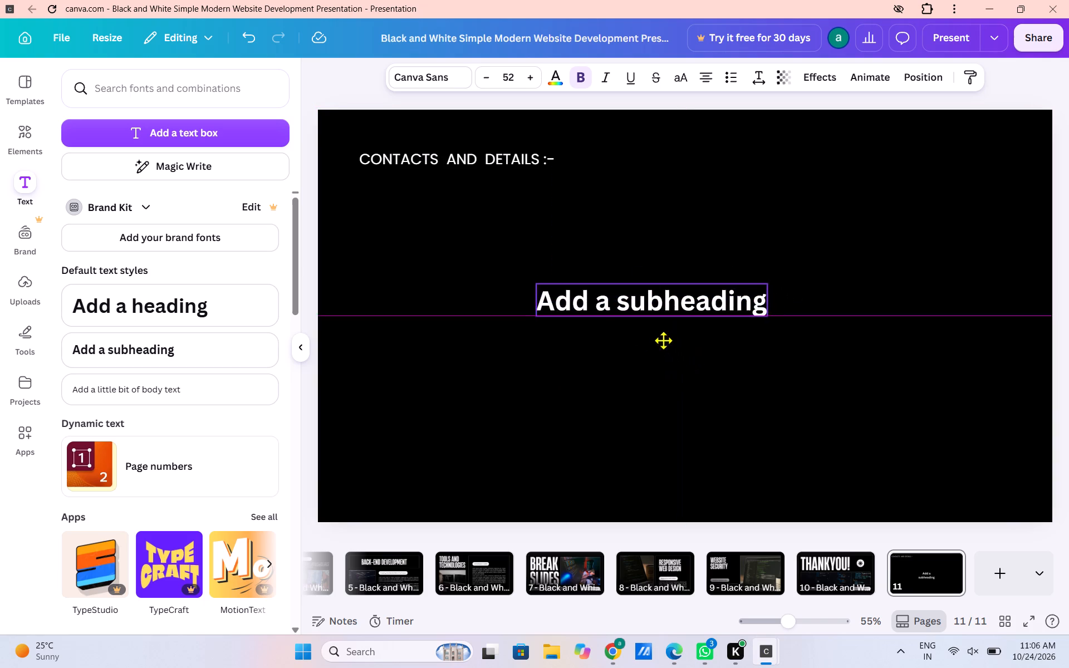
pyautogui.moveTo(663, 340); pyautogui.dragTo(573, 278)
pyautogui.click(573, 278)
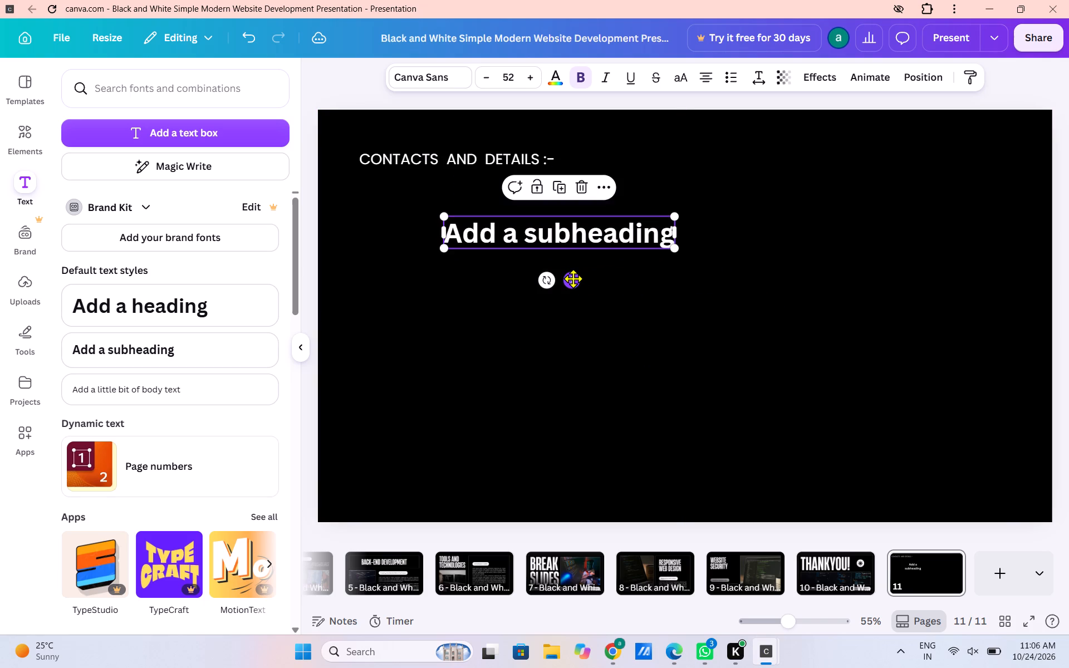
# Open the new subheading's placeholder text for editing.
pyautogui.click(568, 233)
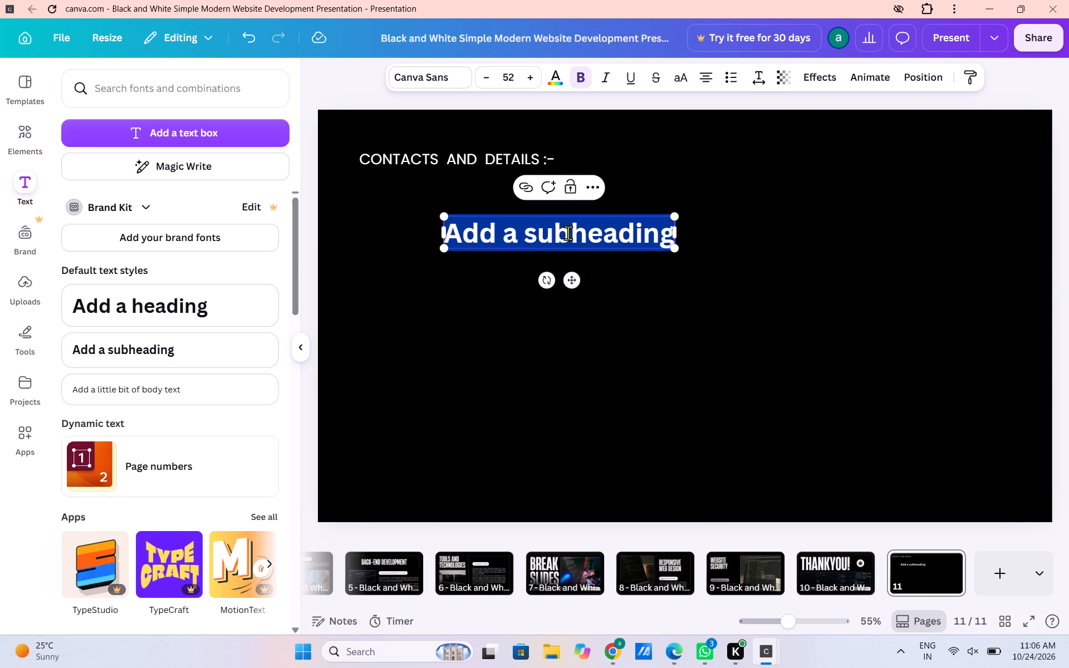
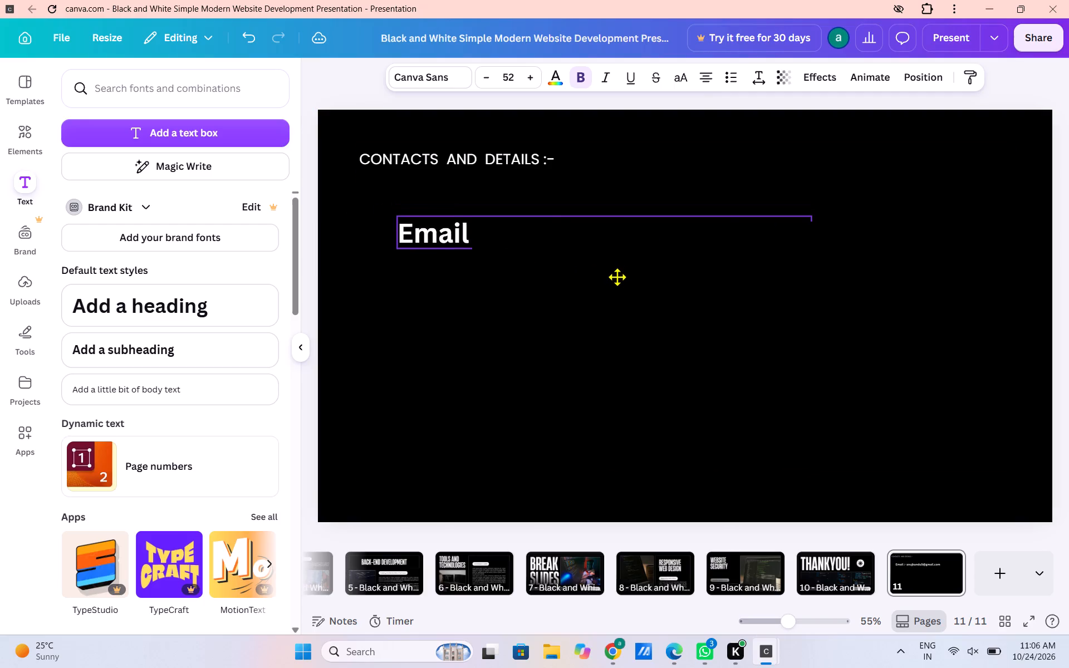
# Move the Email line on page 11 slightly up, closer to the CONTACTS AND DETAILS line.
pyautogui.moveTo(617, 277); pyautogui.dragTo(617, 265)
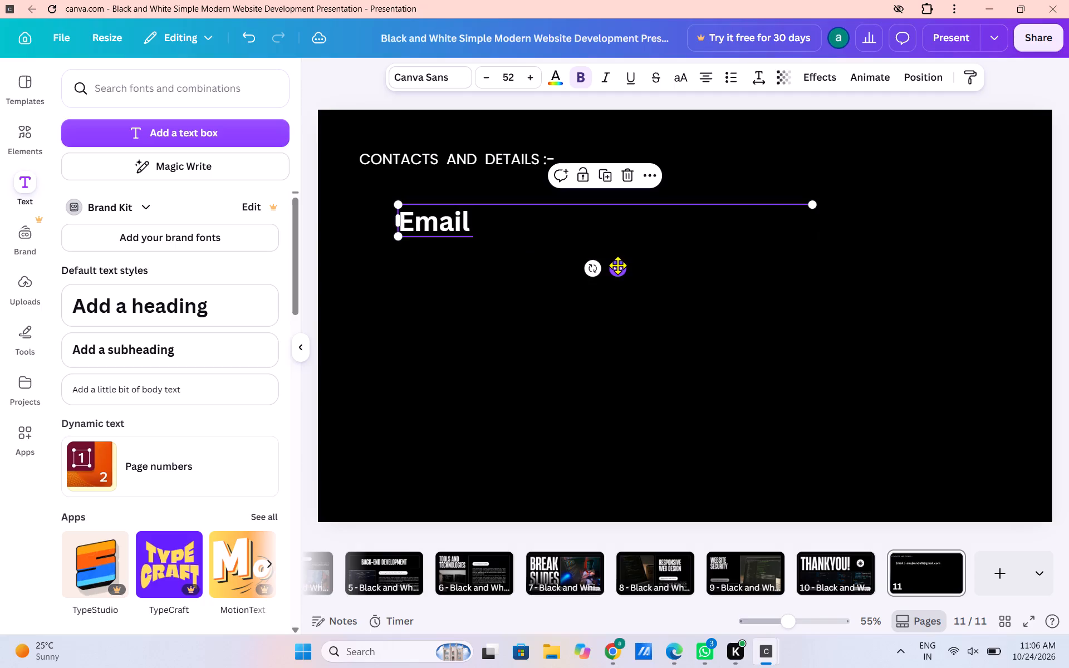
pyautogui.click(683, 342)
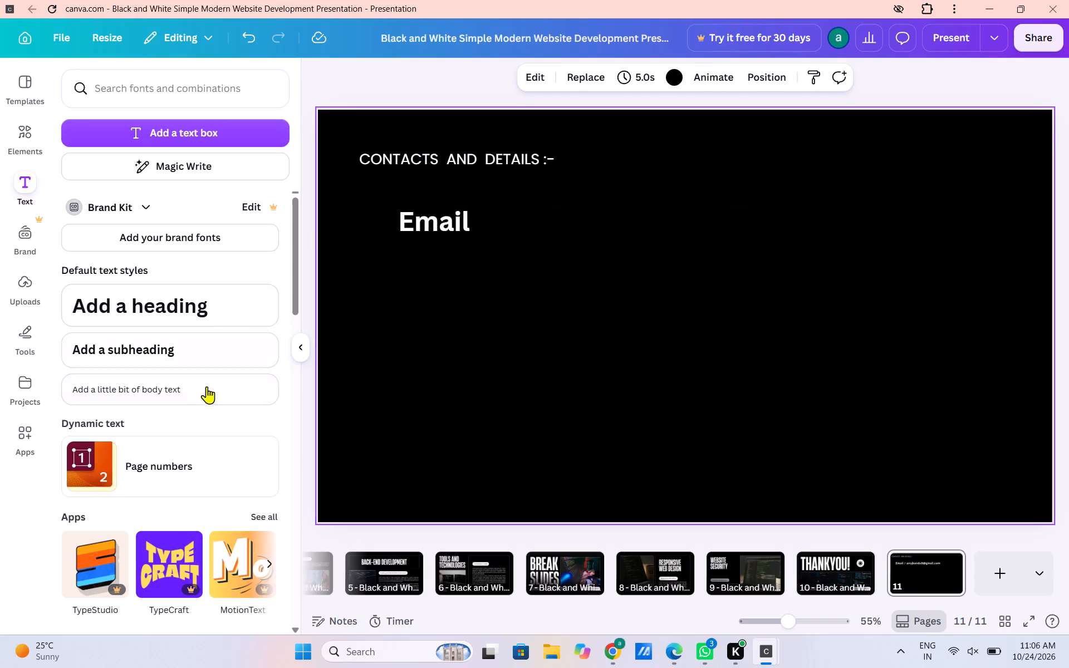
# Add another default subheading to page 11 and shift it slightly left, below the Email line.
pyautogui.click(224, 341)
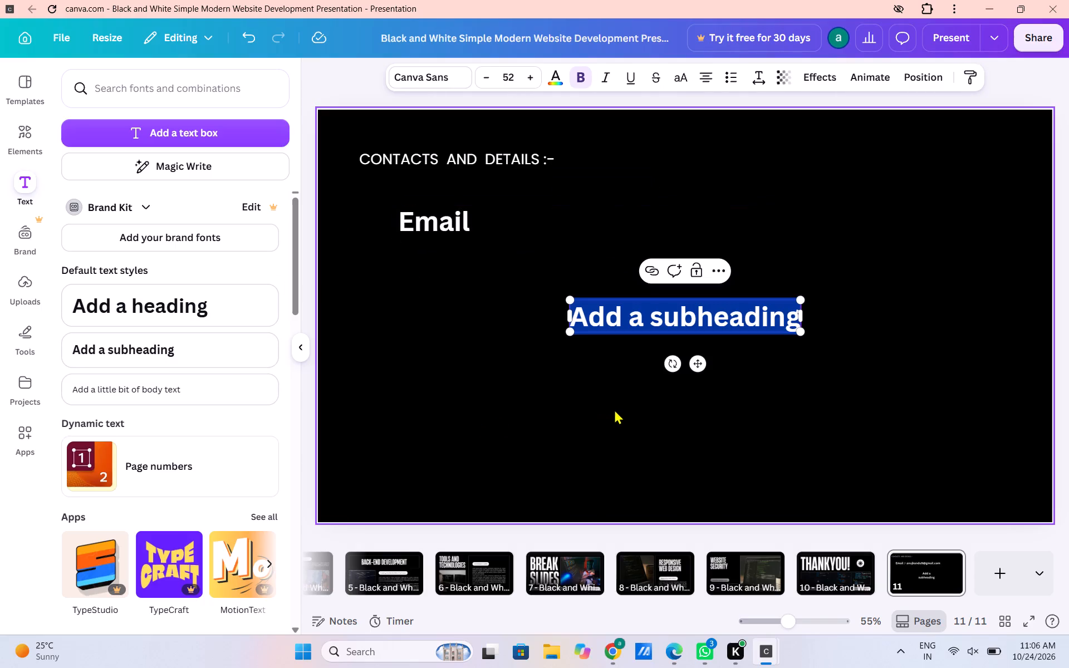
pyautogui.moveTo(694, 365); pyautogui.dragTo(680, 363)
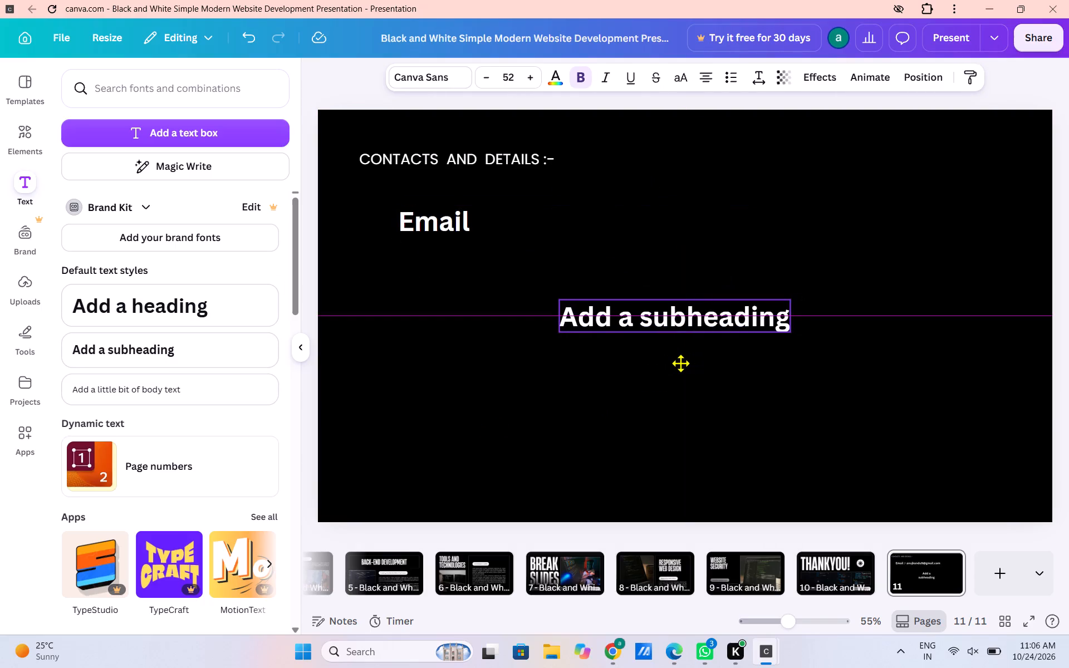
# Move the new placeholder subheading on page 11 closer beneath the Email line, slightly left of the page's centre.
pyautogui.moveTo(680, 363); pyautogui.dragTo(679, 365)
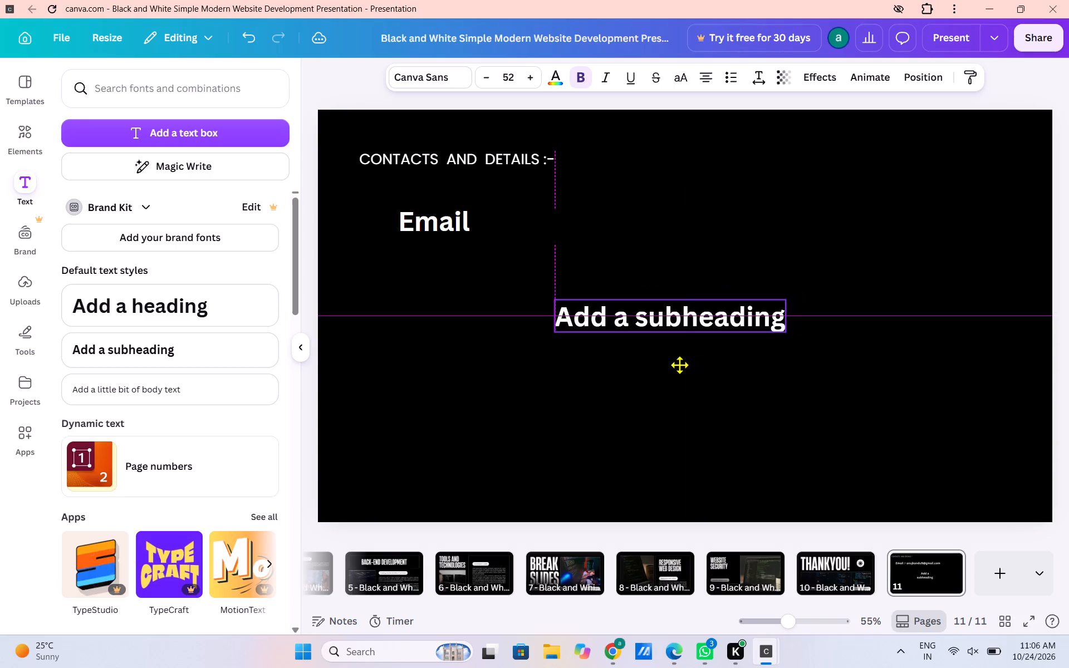
pyautogui.moveTo(679, 365); pyautogui.dragTo(599, 346)
# Replace the placeholder text of the subheading below the Email line with text beginning "Con".
pyautogui.click(626, 287)
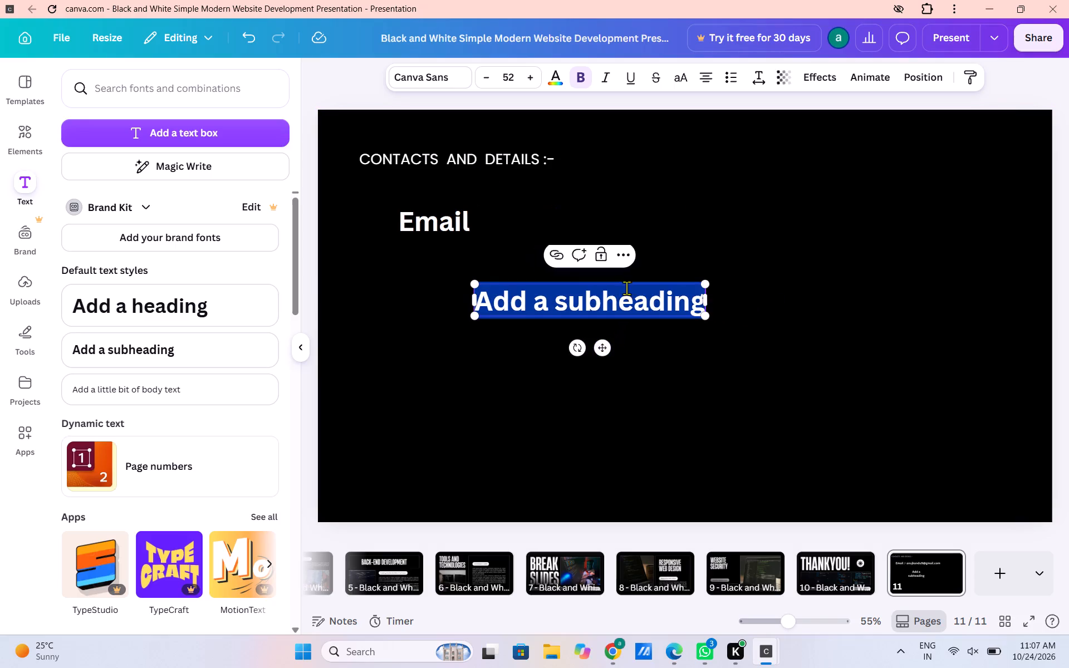
pyautogui.press('BackSpace')
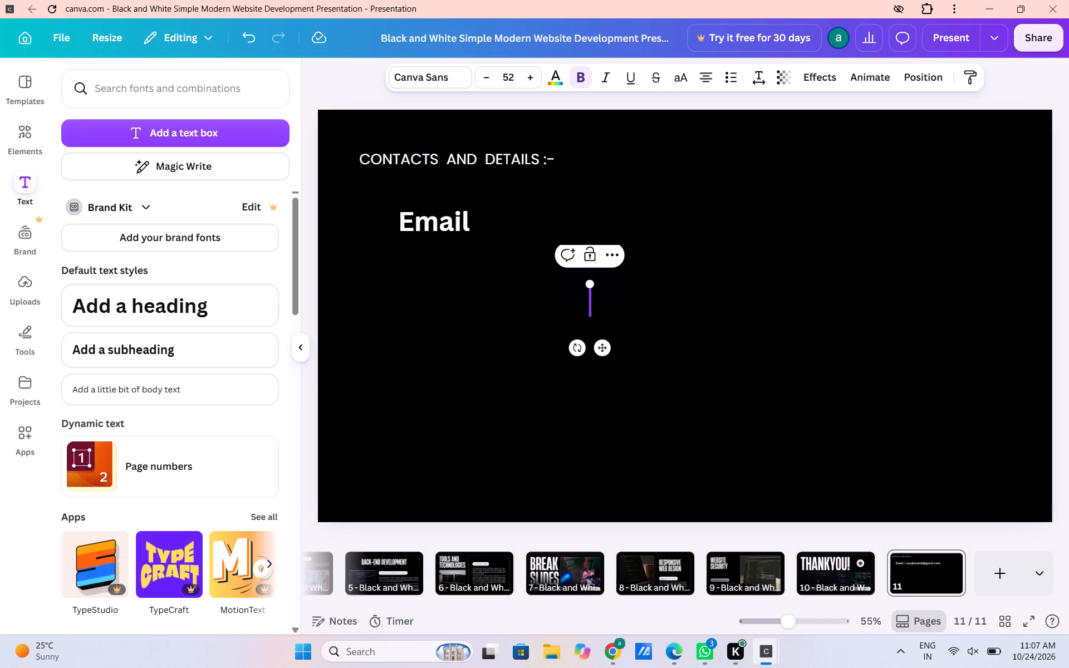
pyautogui.write('on')
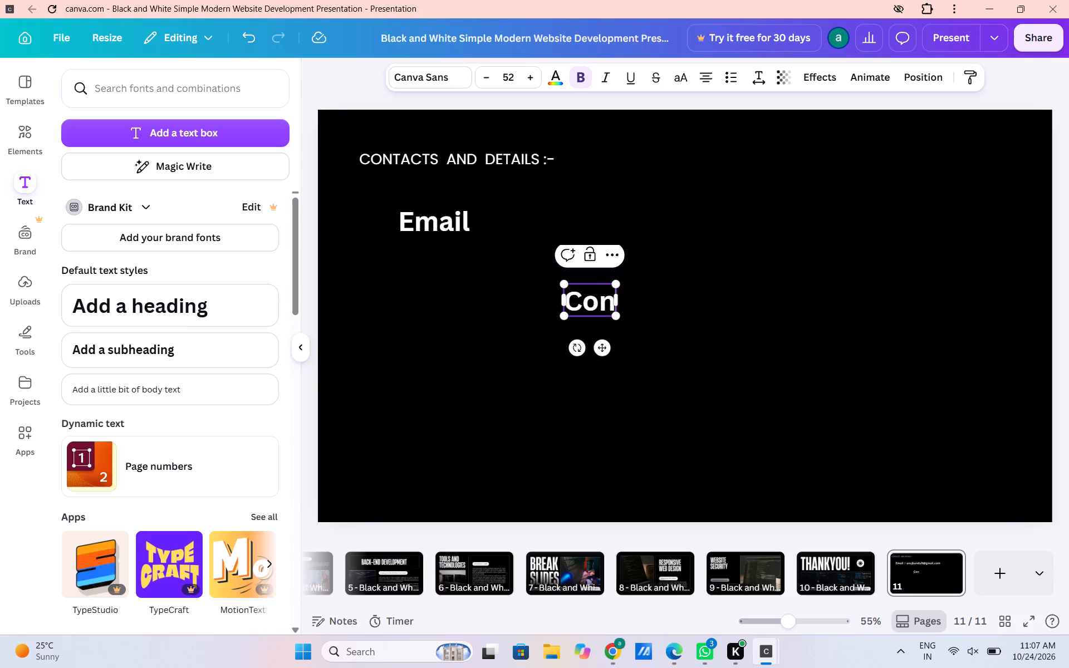
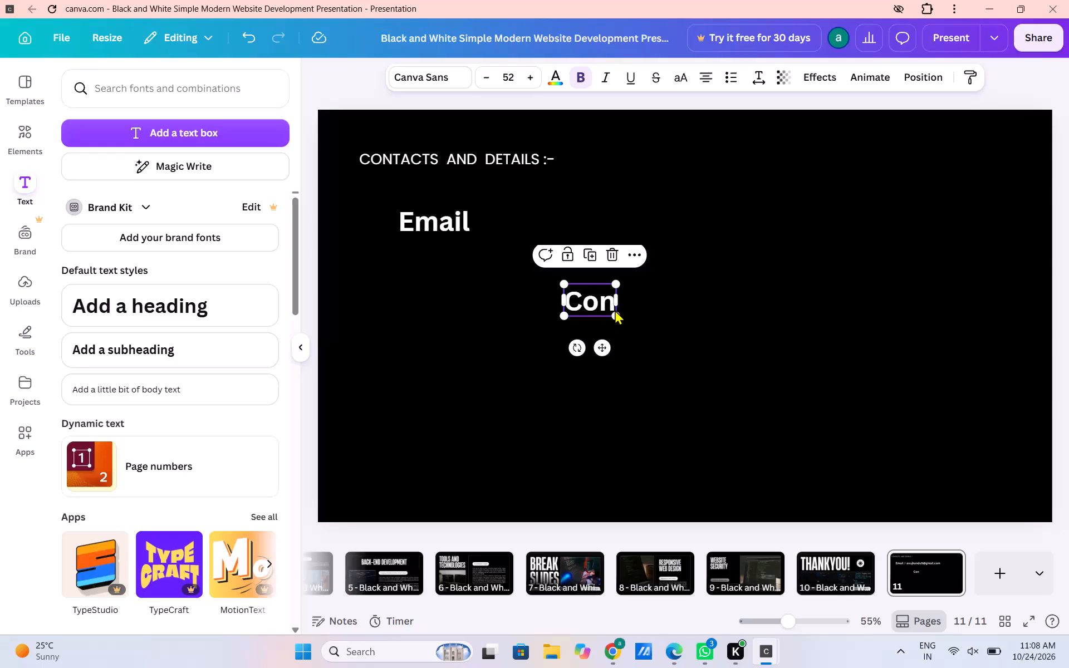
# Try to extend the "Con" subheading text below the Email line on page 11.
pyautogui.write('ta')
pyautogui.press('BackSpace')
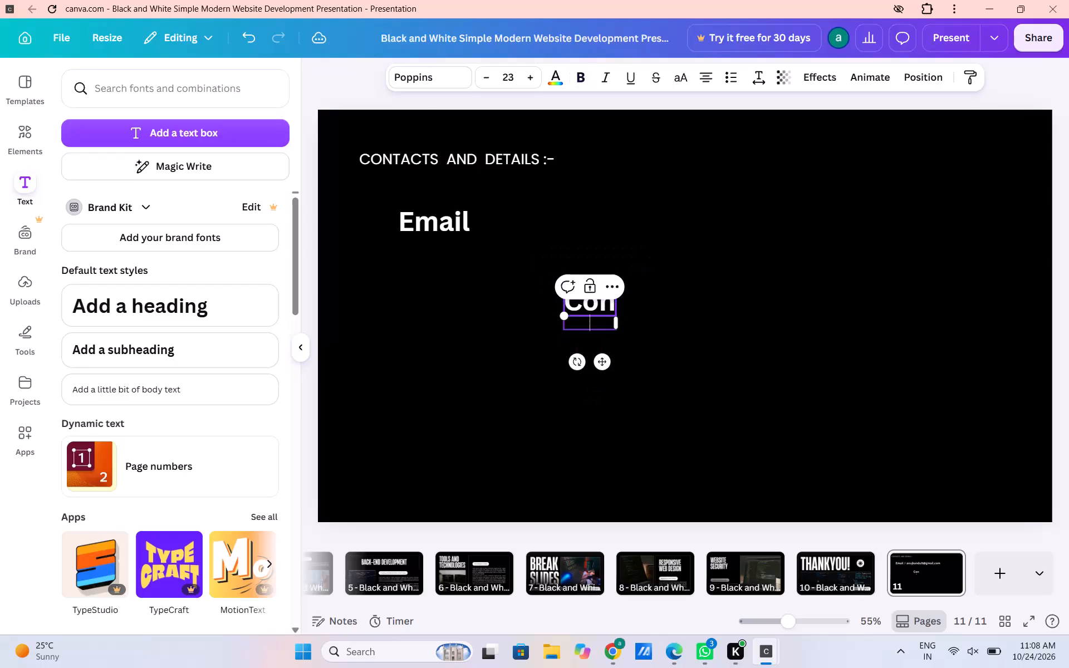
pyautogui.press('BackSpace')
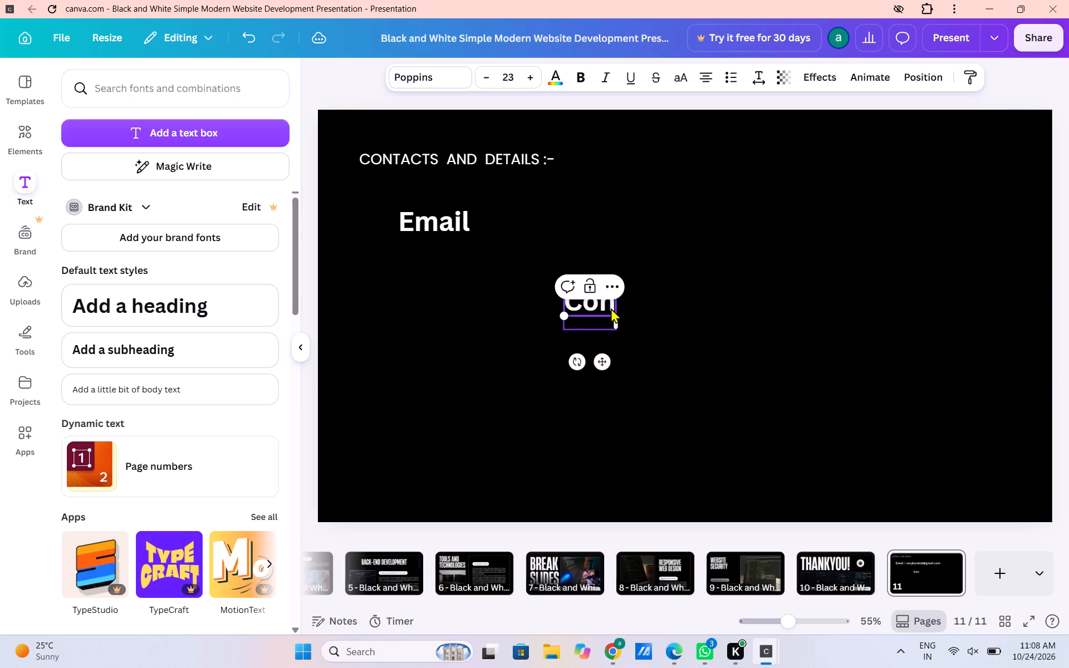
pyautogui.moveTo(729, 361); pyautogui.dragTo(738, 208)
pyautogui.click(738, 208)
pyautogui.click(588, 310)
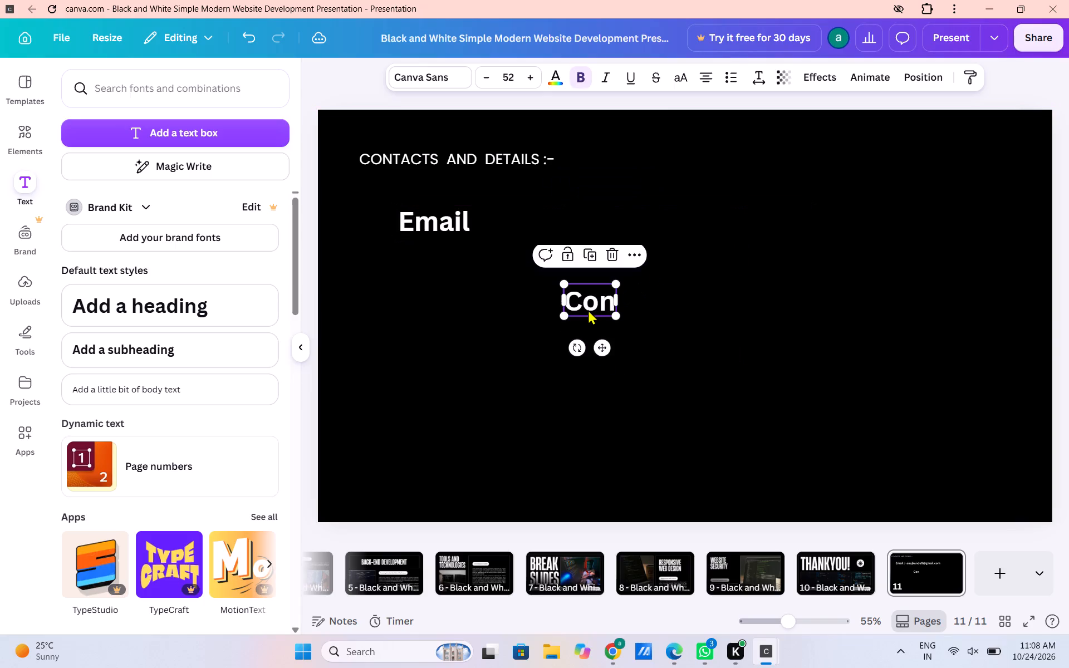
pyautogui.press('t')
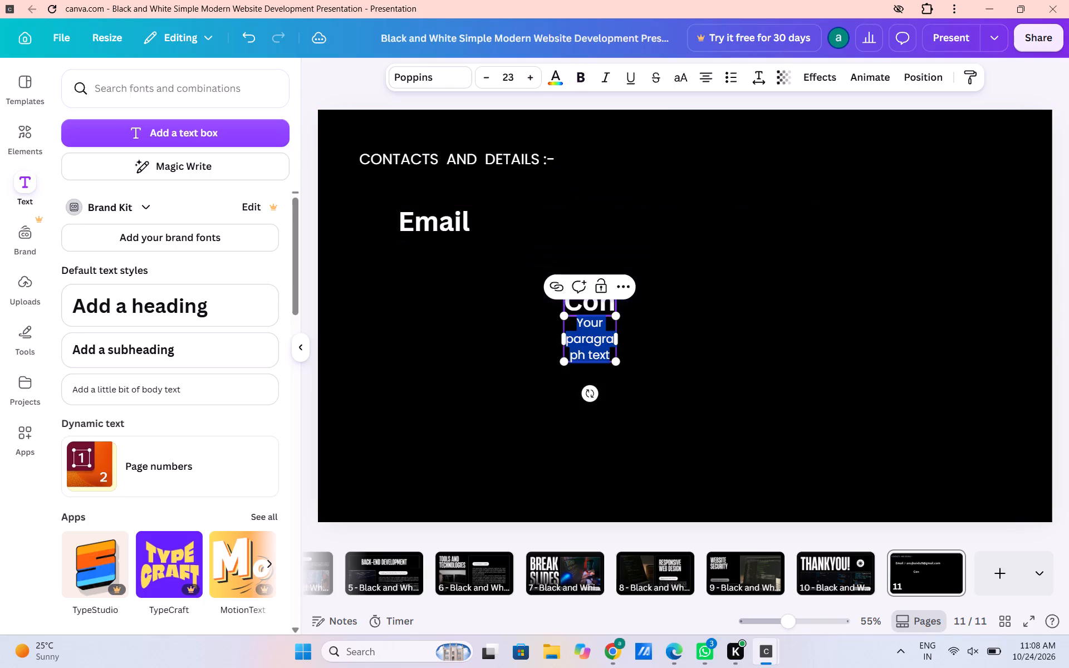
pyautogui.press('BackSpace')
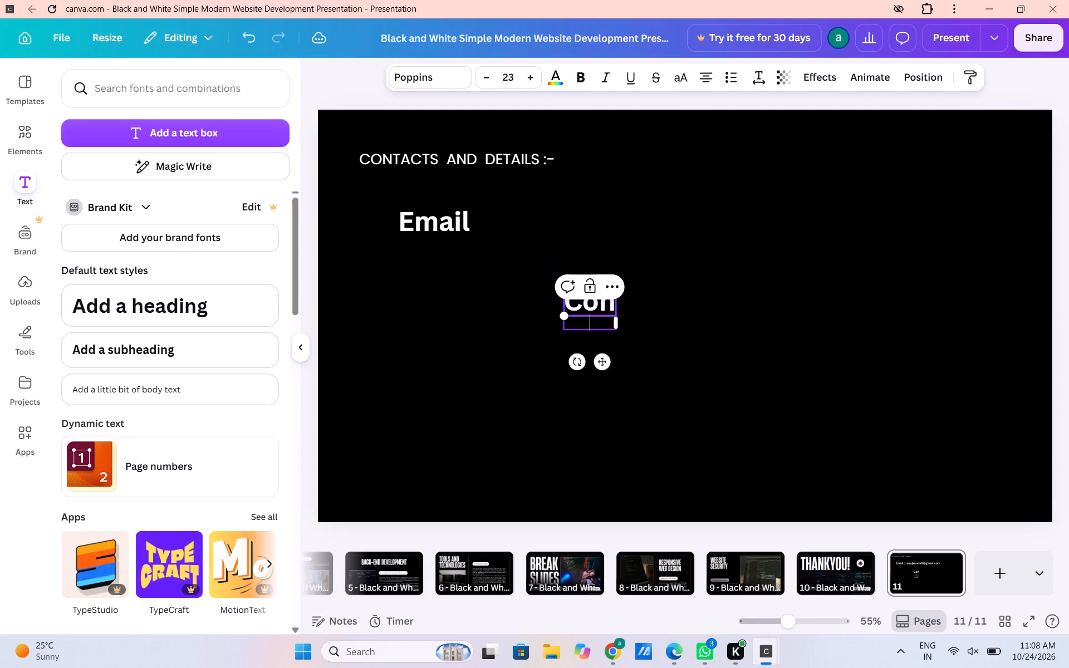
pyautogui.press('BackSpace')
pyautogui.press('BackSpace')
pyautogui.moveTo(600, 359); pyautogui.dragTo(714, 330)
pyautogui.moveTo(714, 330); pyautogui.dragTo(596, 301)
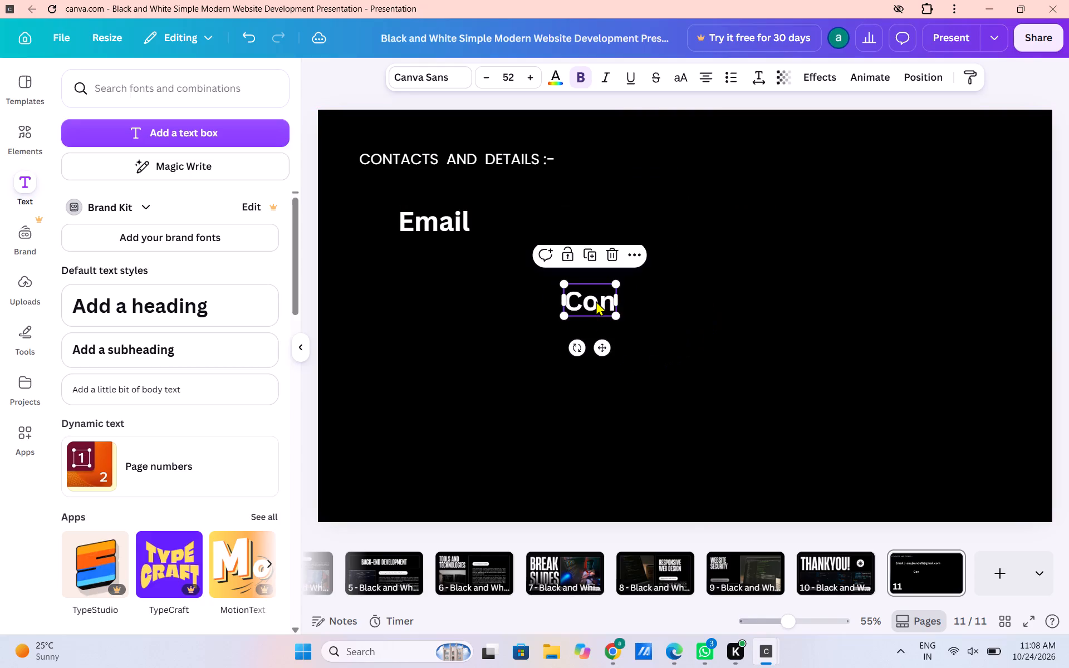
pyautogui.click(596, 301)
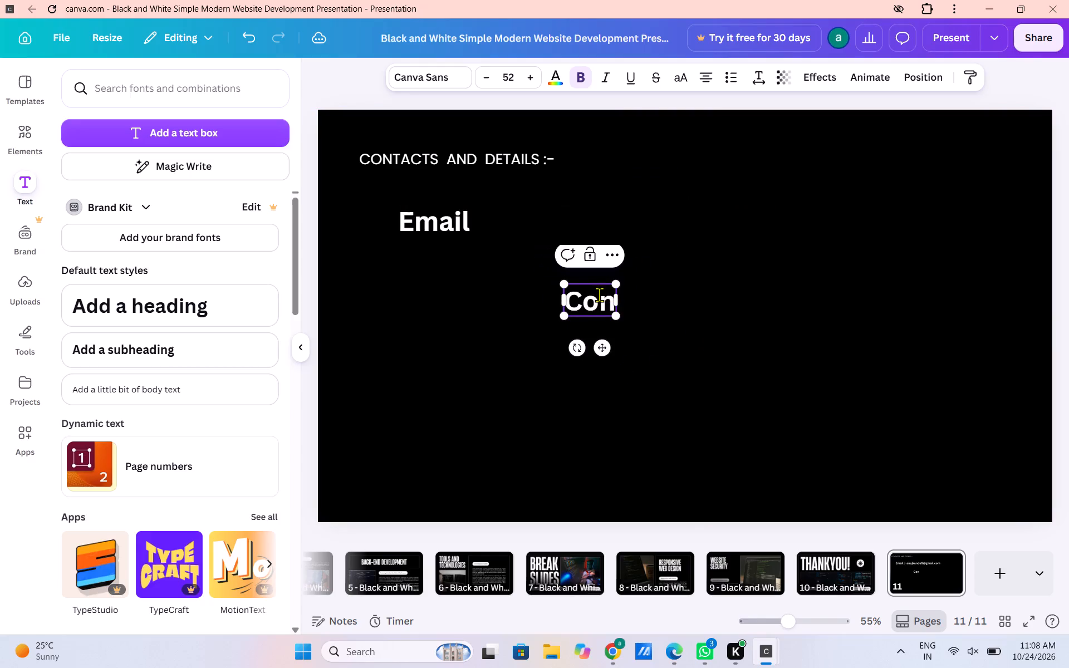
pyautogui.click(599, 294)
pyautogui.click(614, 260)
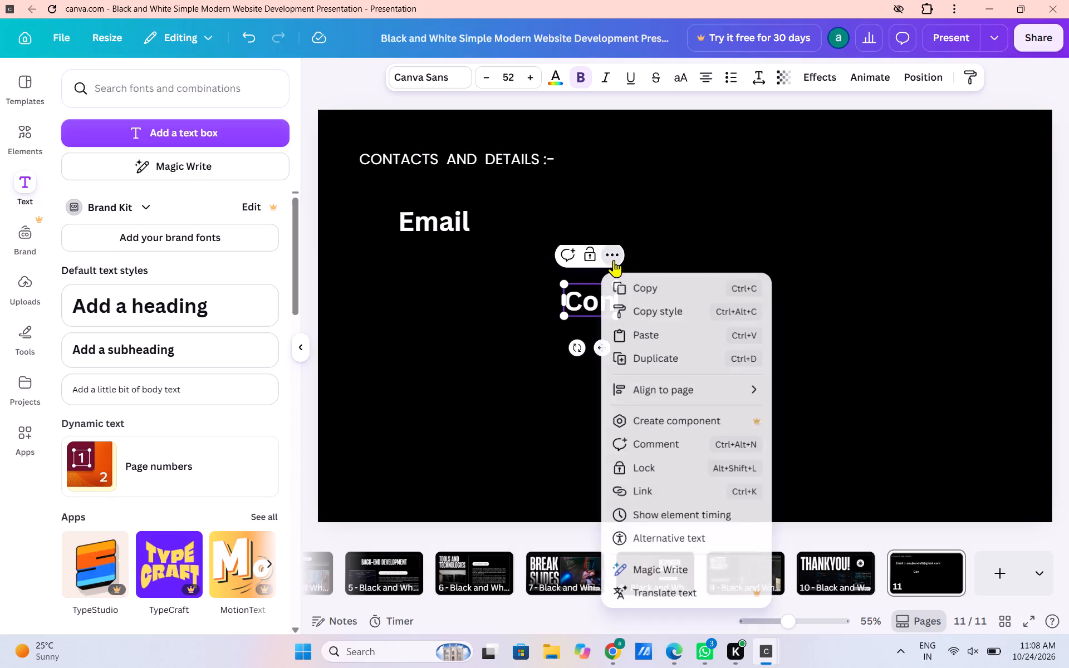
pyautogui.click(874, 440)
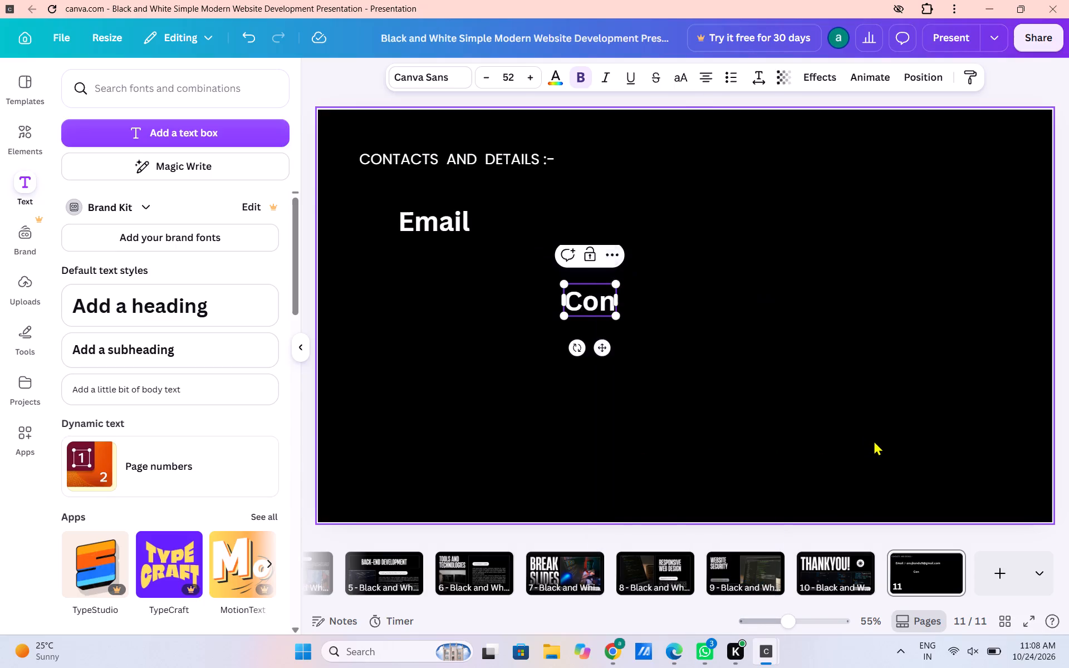
# Delete the "Con" subheading from page 11.
pyautogui.click(597, 309)
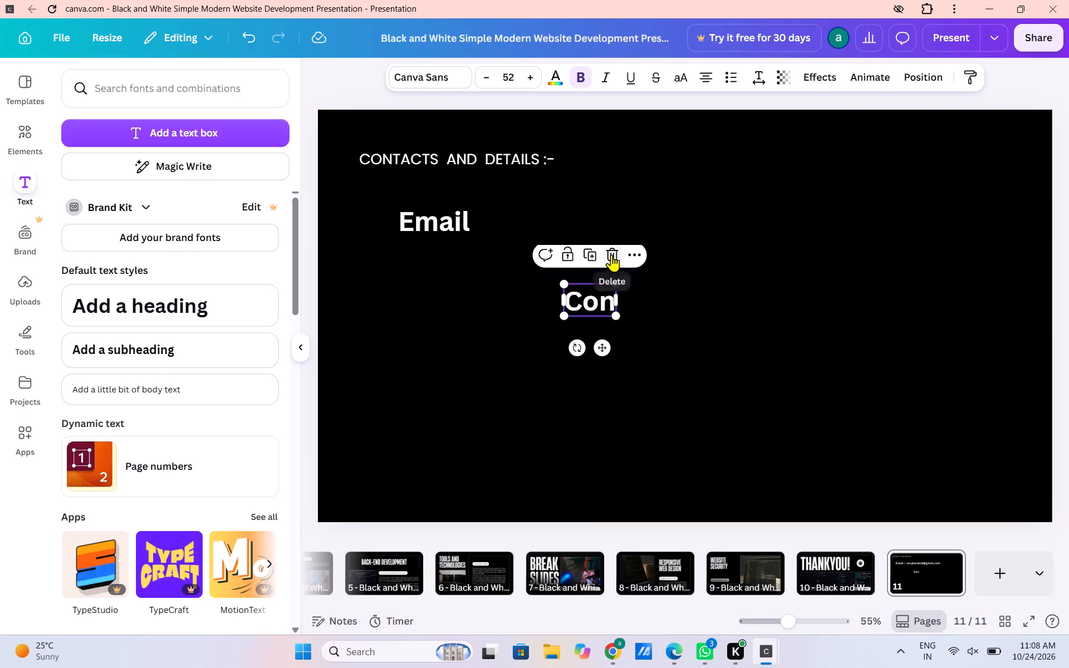
pyautogui.click(611, 254)
pyautogui.doubleClick(570, 346)
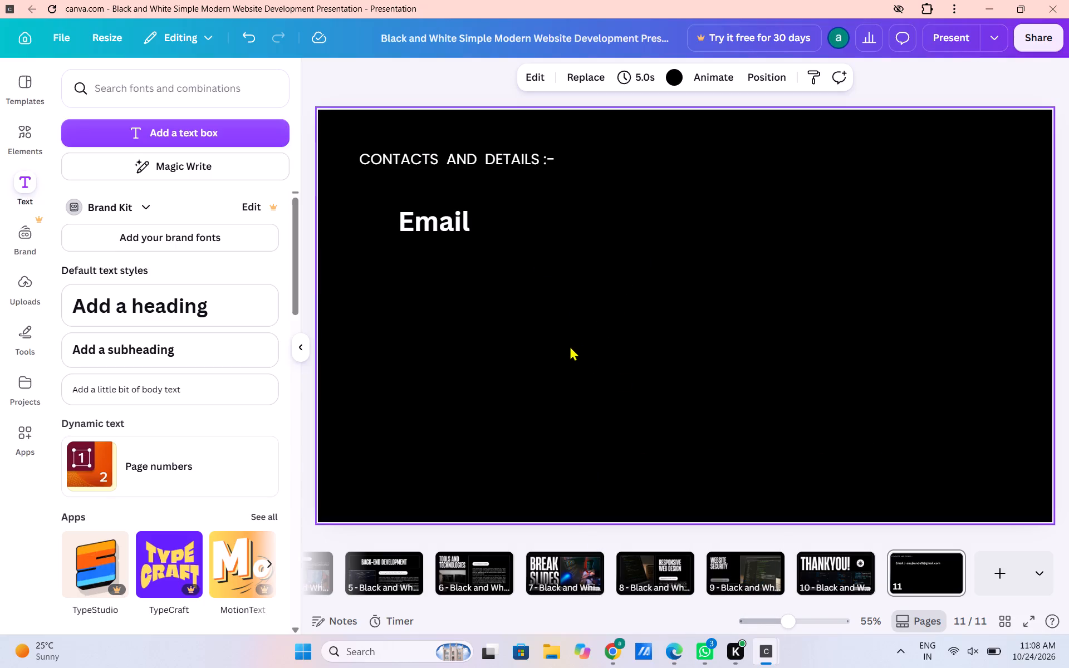
pyautogui.doubleClick(570, 346)
pyautogui.click(492, 285)
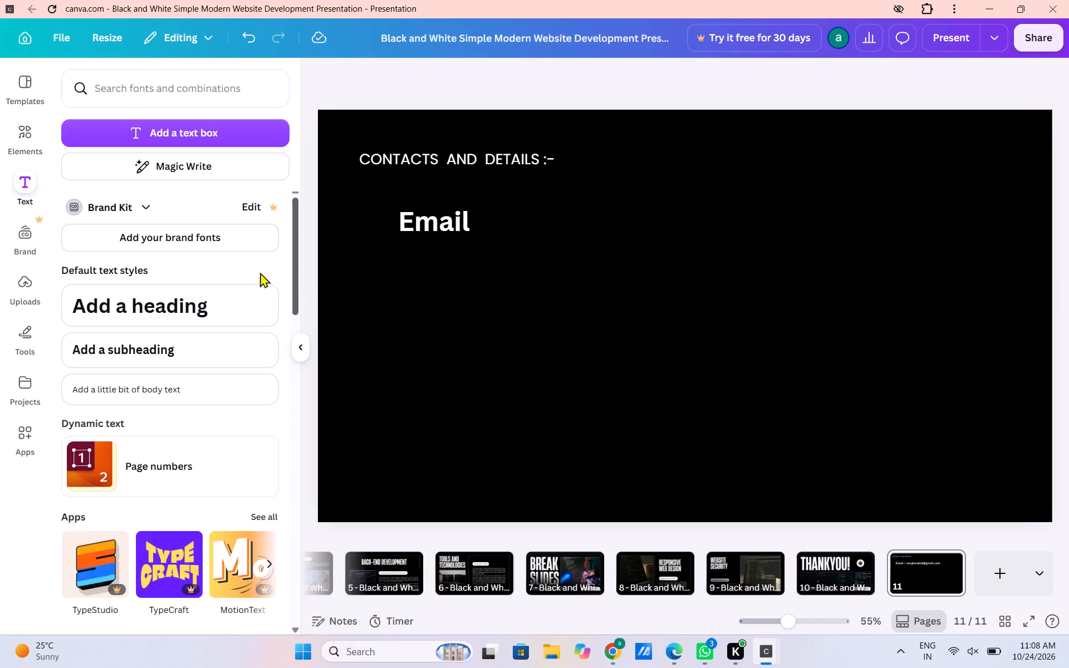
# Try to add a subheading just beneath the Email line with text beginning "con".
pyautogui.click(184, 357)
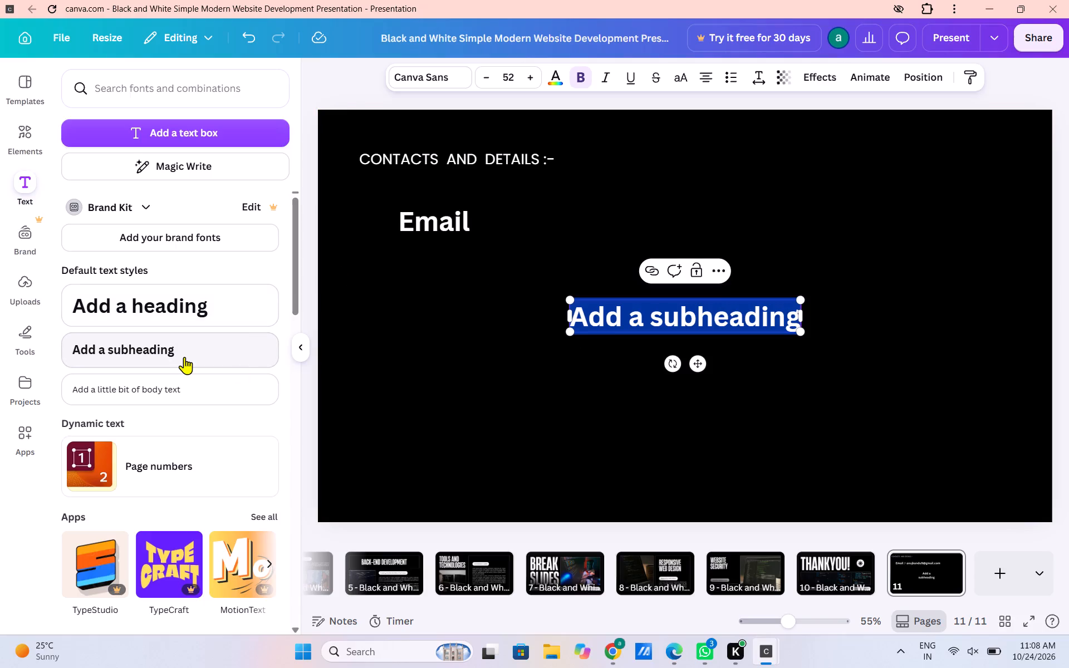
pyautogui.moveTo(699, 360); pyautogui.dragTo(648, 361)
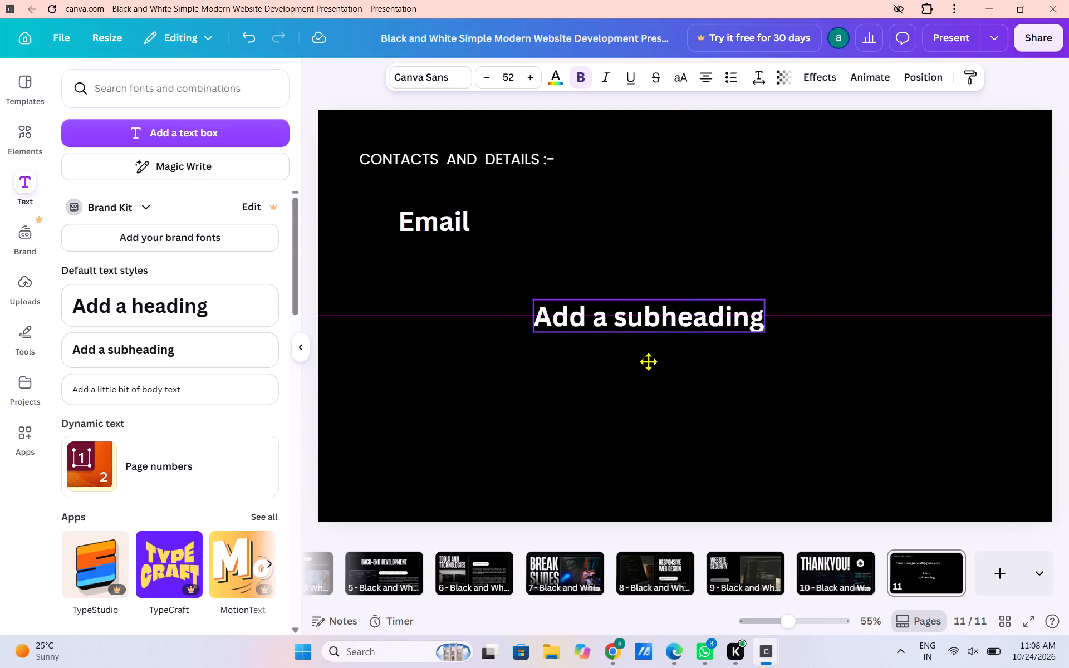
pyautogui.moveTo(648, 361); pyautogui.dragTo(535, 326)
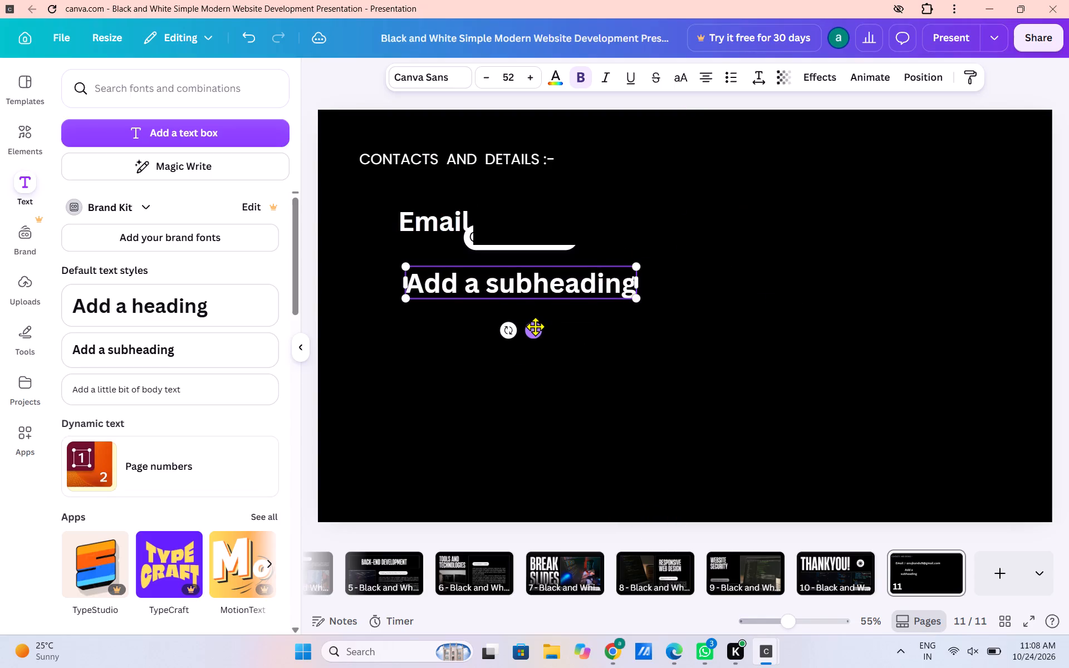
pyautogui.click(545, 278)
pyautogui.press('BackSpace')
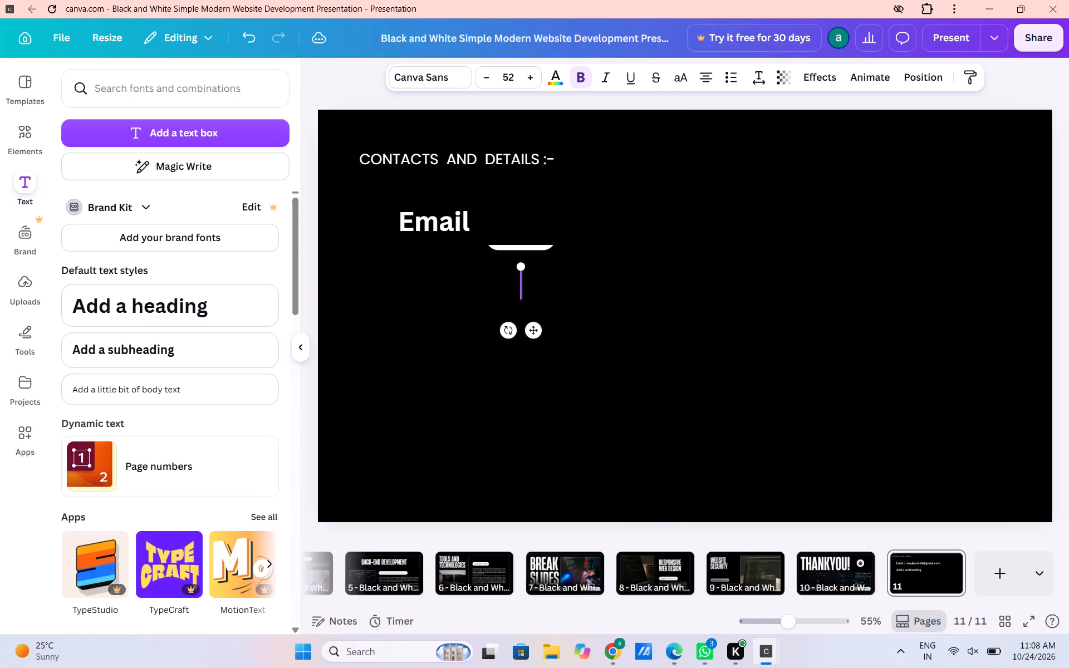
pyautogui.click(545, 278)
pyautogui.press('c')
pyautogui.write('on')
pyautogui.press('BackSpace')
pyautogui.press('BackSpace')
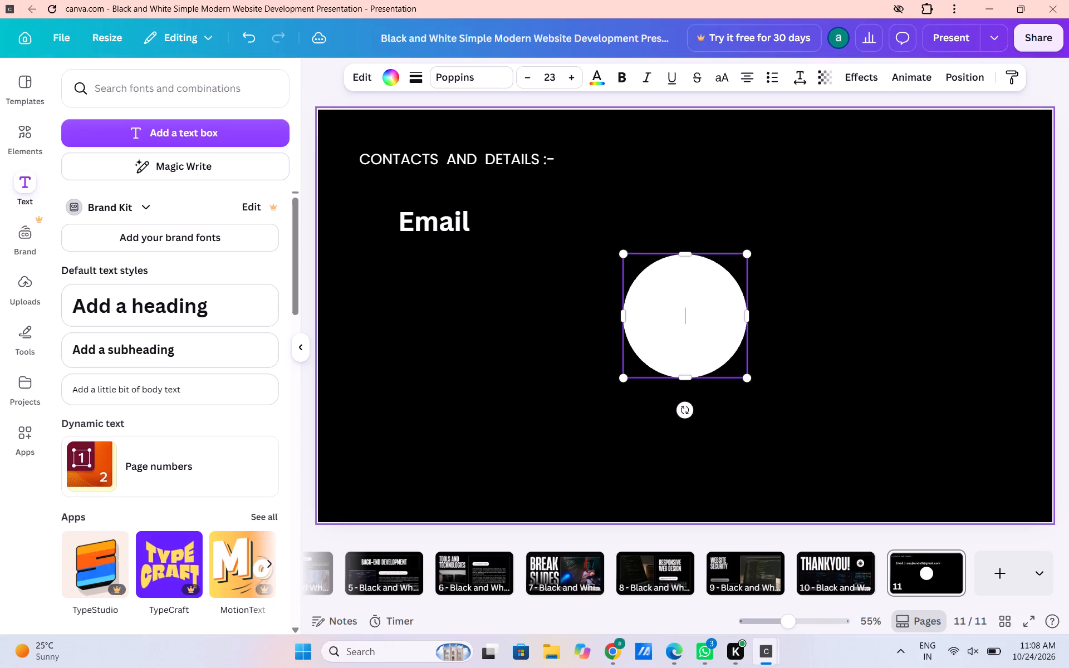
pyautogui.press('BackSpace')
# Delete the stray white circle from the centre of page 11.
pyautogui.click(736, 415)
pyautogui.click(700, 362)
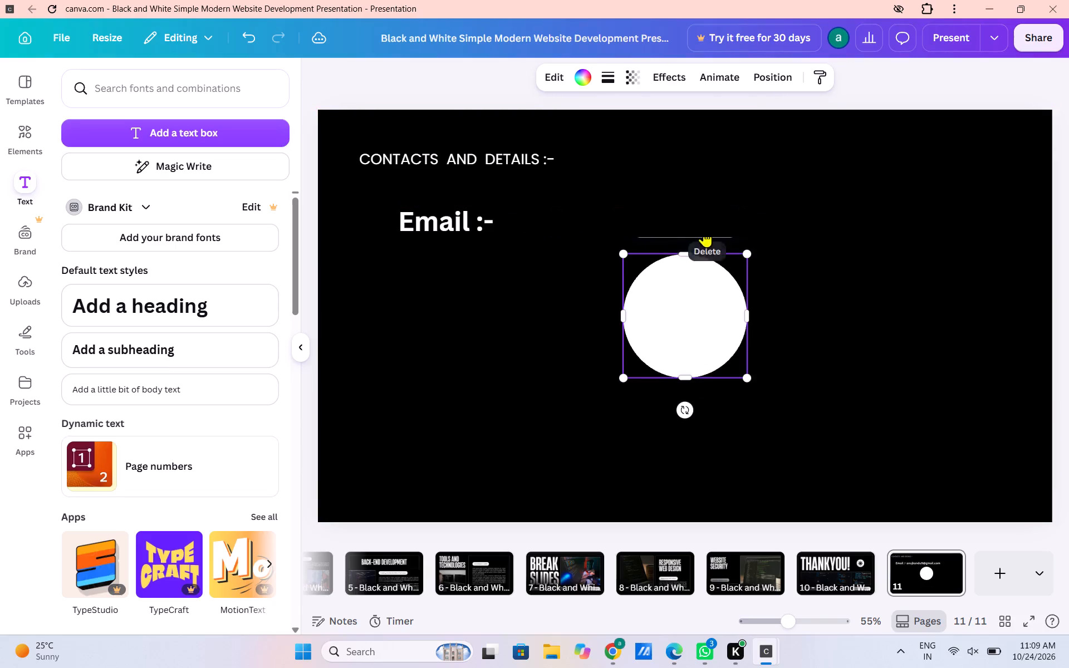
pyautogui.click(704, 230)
# Add a new placeholder subheading at the centre of page 11.
pyautogui.click(133, 347)
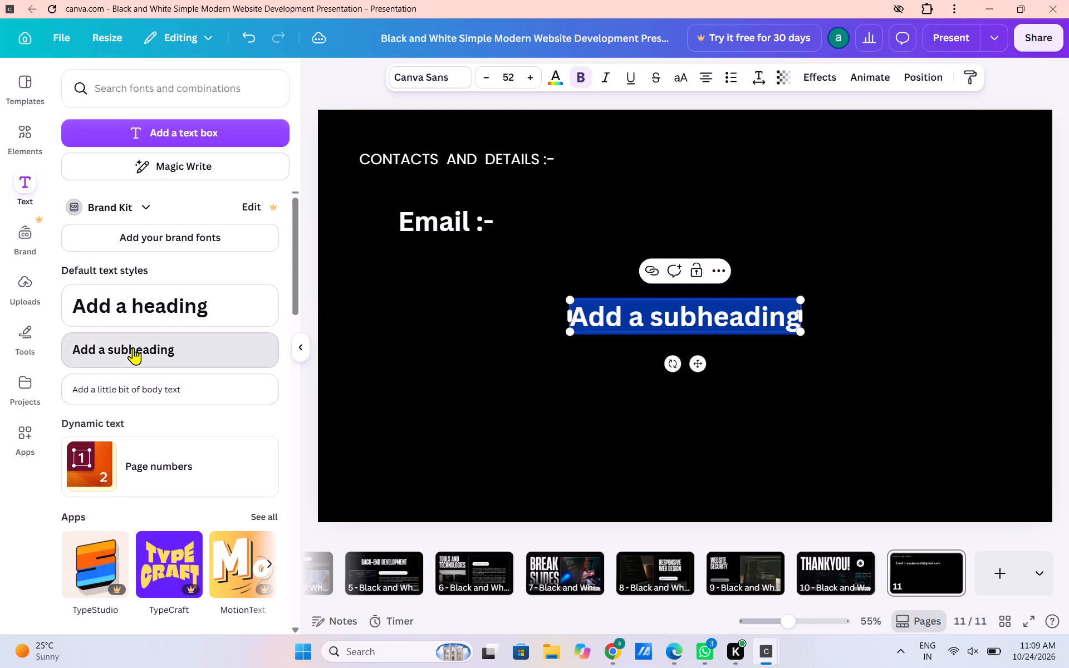
pyautogui.click(555, 76)
pyautogui.click(555, 76)
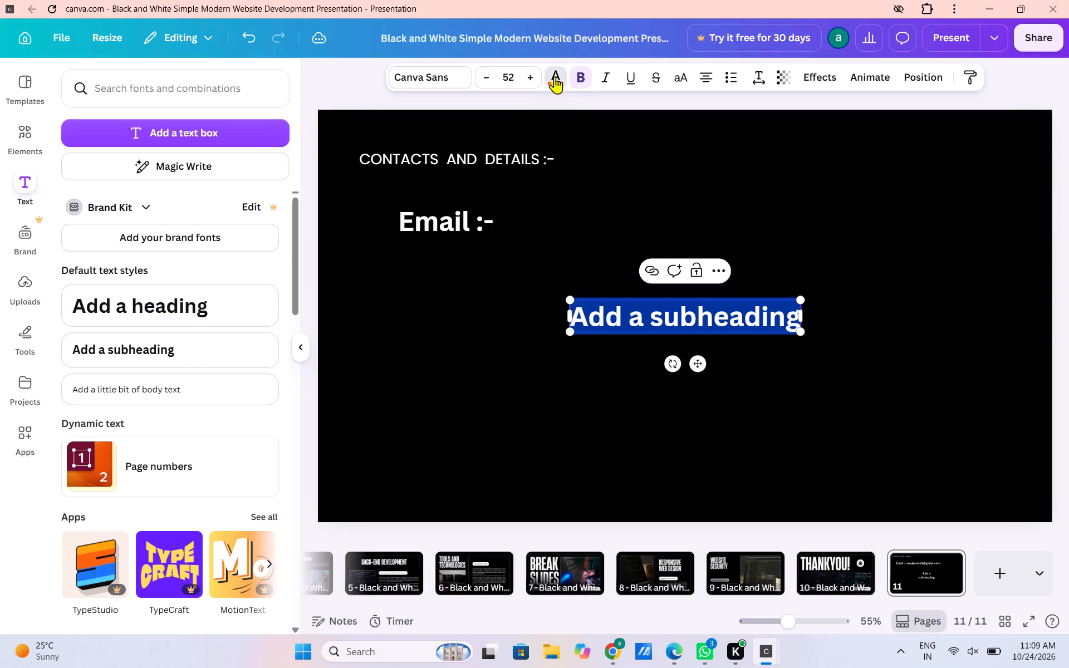
# Clear all the placeholder text from the new subheading, keeping the text box open for editing.
pyautogui.click(717, 320)
pyautogui.press('BackSpace')
pyautogui.press('BackSpace')
pyautogui.press('BackSpace')
pyautogui.press('BackSpace')
pyautogui.press('BackSpace')
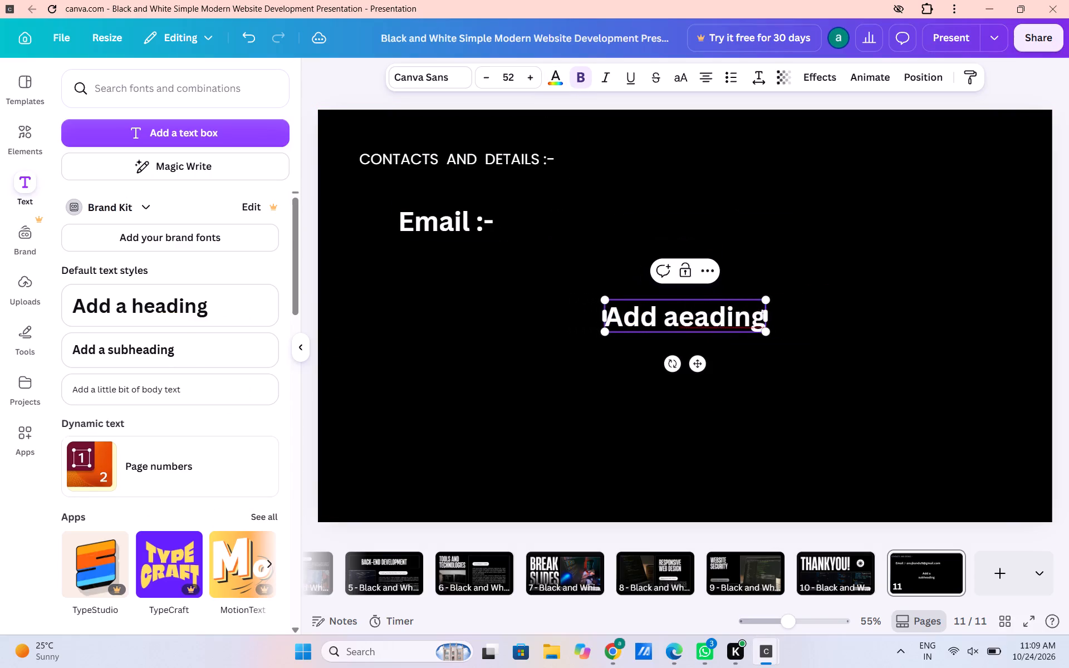
pyautogui.press('BackSpace')
pyautogui.press('BackSpace')
pyautogui.press('BackSpace')
pyautogui.press('BackSpace')
pyautogui.press('BackSpace')
pyautogui.press('BackSpace')
pyautogui.press('BackSpace')
pyautogui.press('BackSpace')
pyautogui.press('BackSpace')
pyautogui.press('BackSpace')
pyautogui.press('BackSpace')
pyautogui.press('BackSpace')
pyautogui.press('BackSpace')
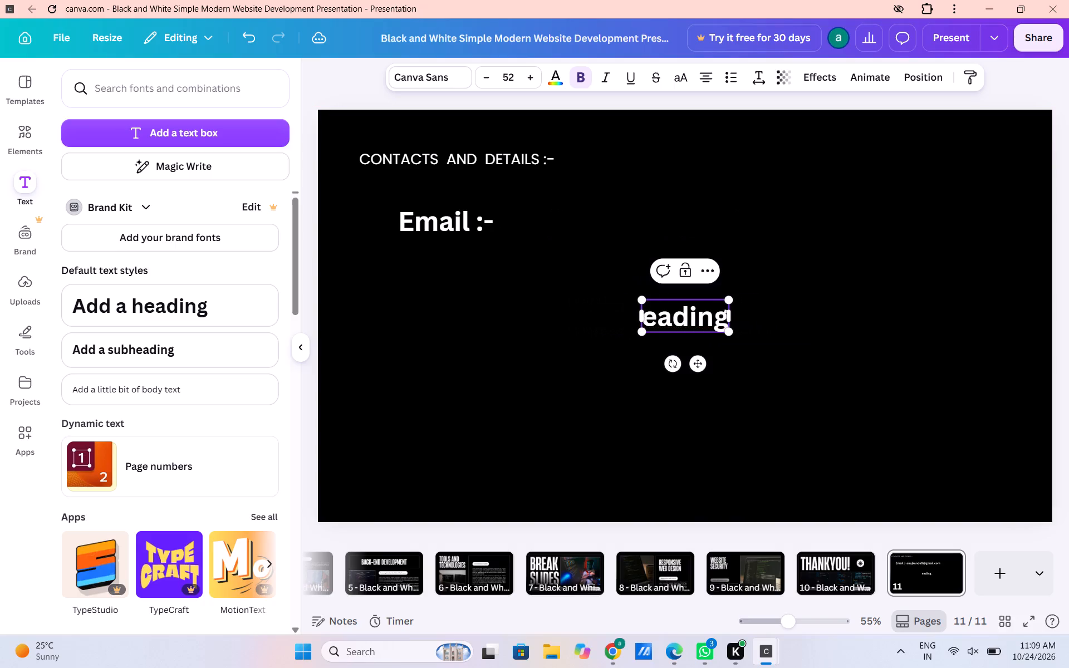
pyautogui.press('Right')
pyautogui.press('Right')
pyautogui.press('Right')
pyautogui.press('Right')
pyautogui.press('Right')
pyautogui.press('Right')
pyautogui.press('BackSpace')
pyautogui.press('BackSpace')
pyautogui.press('BackSpace')
pyautogui.press('BackSpace')
pyautogui.press('BackSpace')
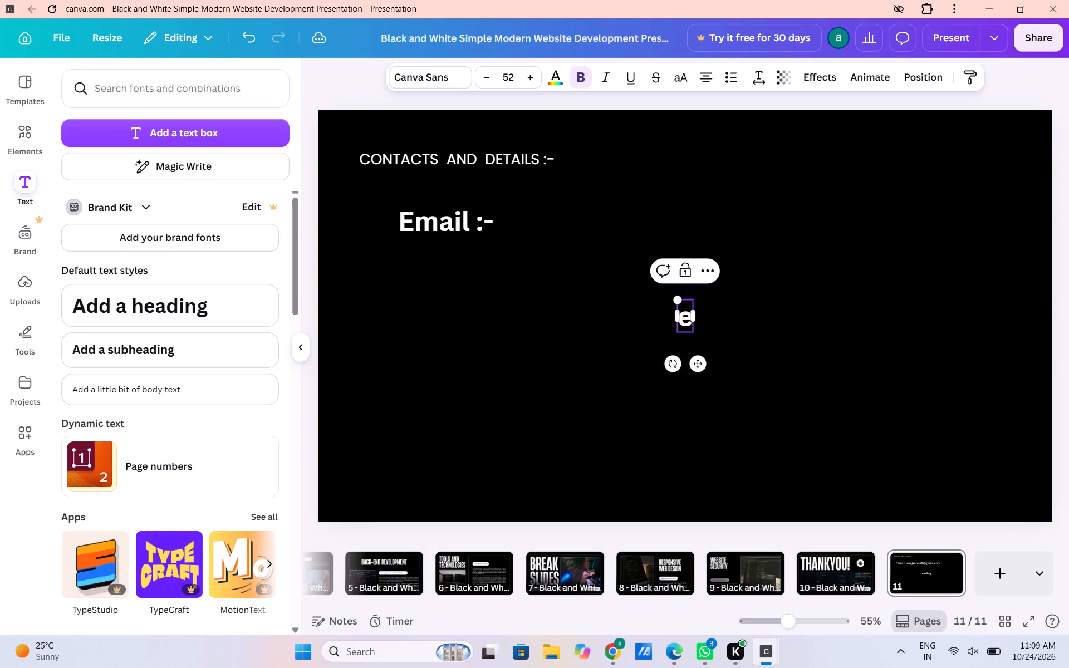
pyautogui.press('BackSpace')
pyautogui.press('c')
pyautogui.press('BackSpace')
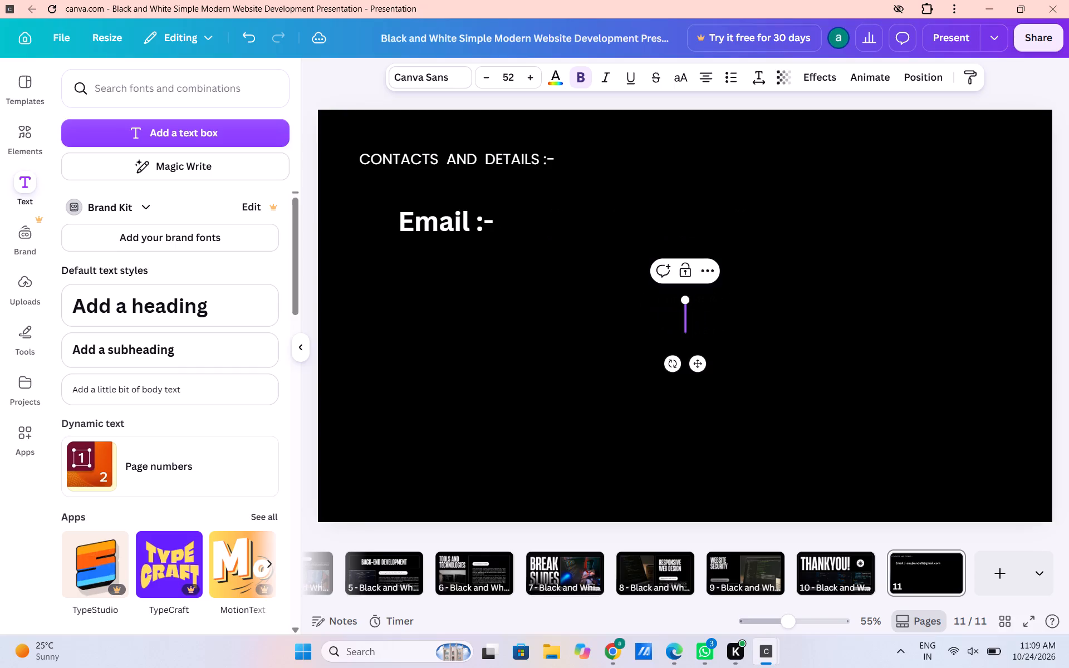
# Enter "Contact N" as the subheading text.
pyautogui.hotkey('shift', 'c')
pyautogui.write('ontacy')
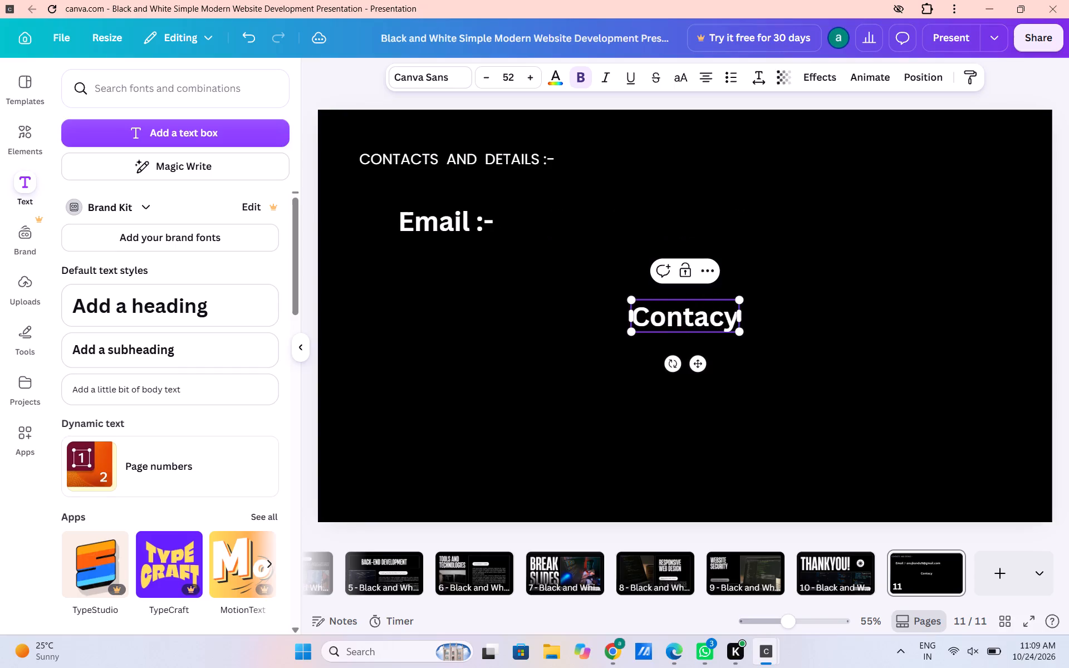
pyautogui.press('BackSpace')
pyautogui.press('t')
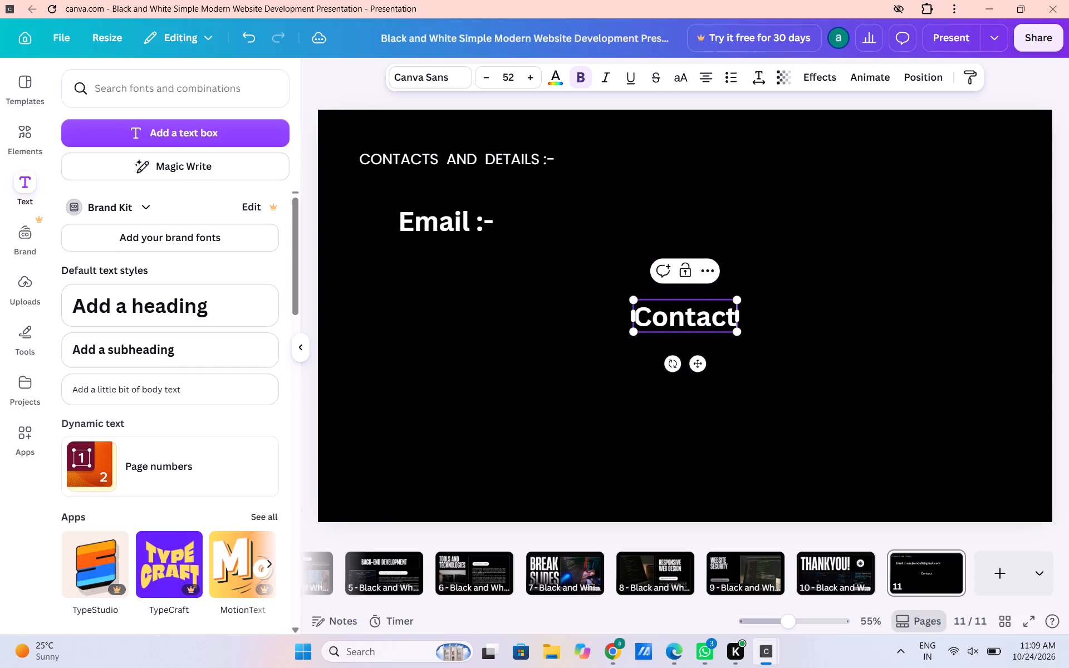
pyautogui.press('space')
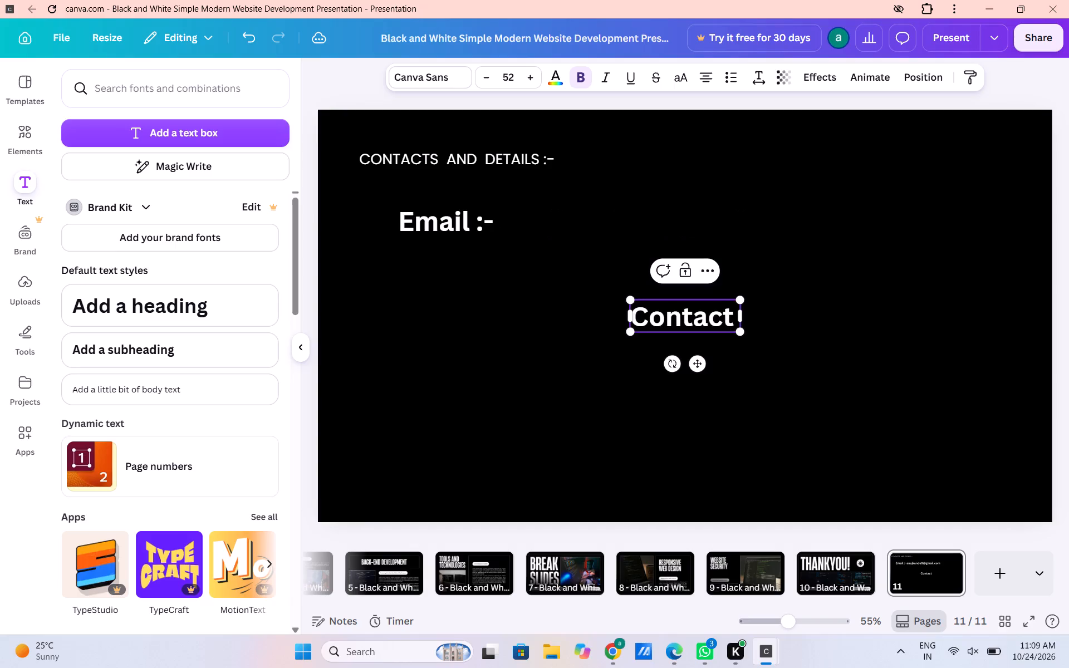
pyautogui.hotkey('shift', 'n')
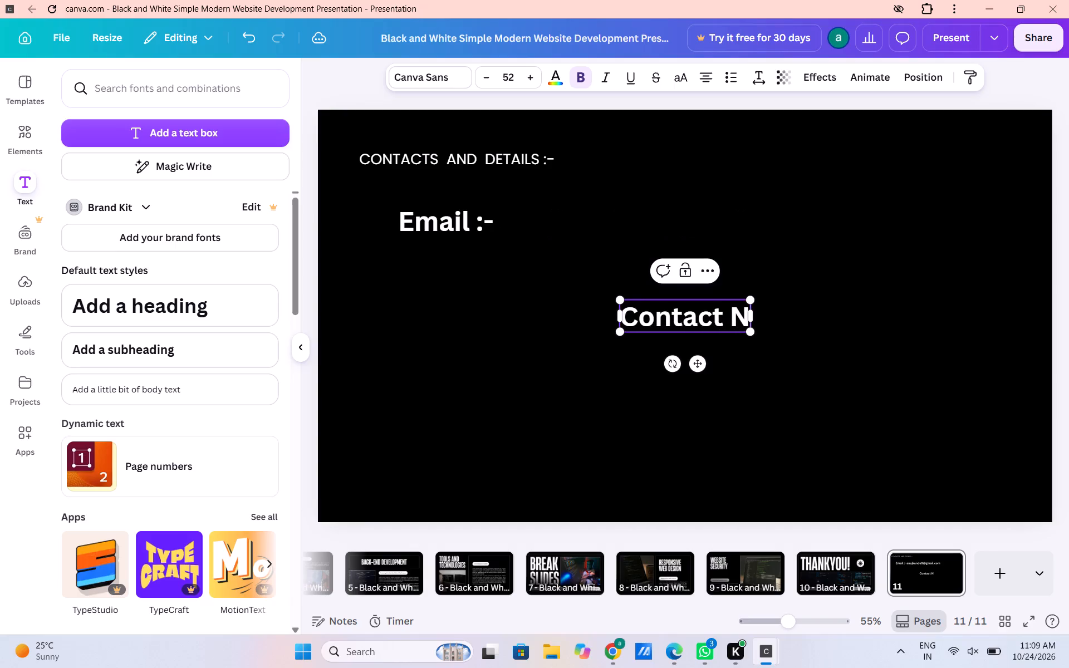
# Replace the subheading text with "Mobile Number".
pyautogui.press('BackSpace')
pyautogui.press('BackSpace')
pyautogui.press('BackSpace')
pyautogui.press('BackSpace')
pyautogui.press('BackSpace')
pyautogui.press('BackSpace')
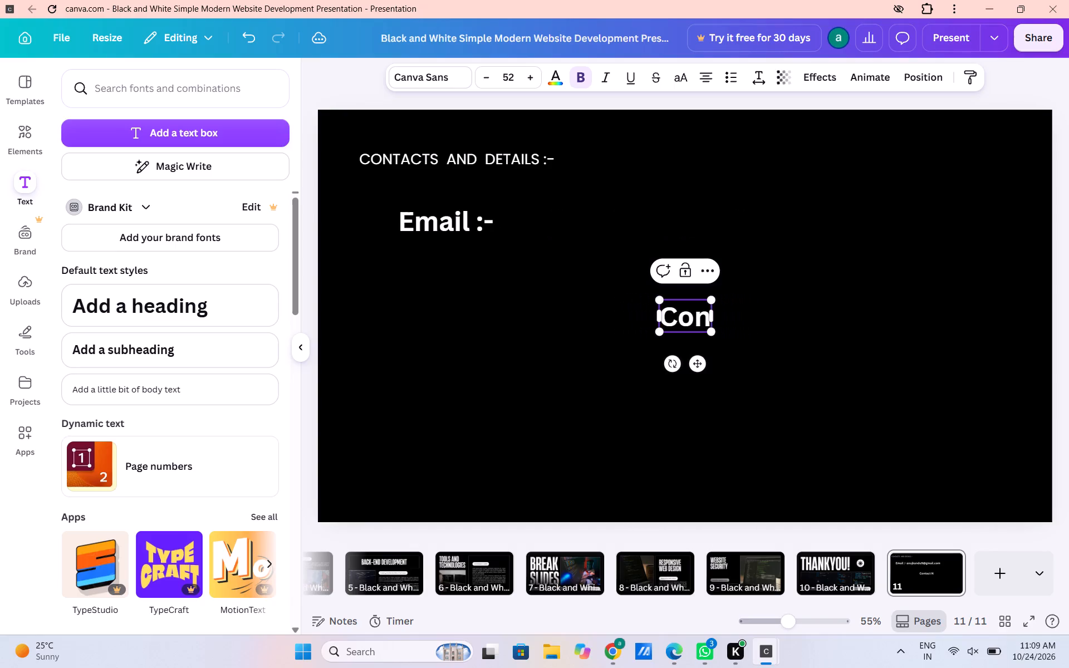
pyautogui.press('BackSpace')
pyautogui.press('BackSpace')
pyautogui.press('BackSpace')
pyautogui.write('Mobile')
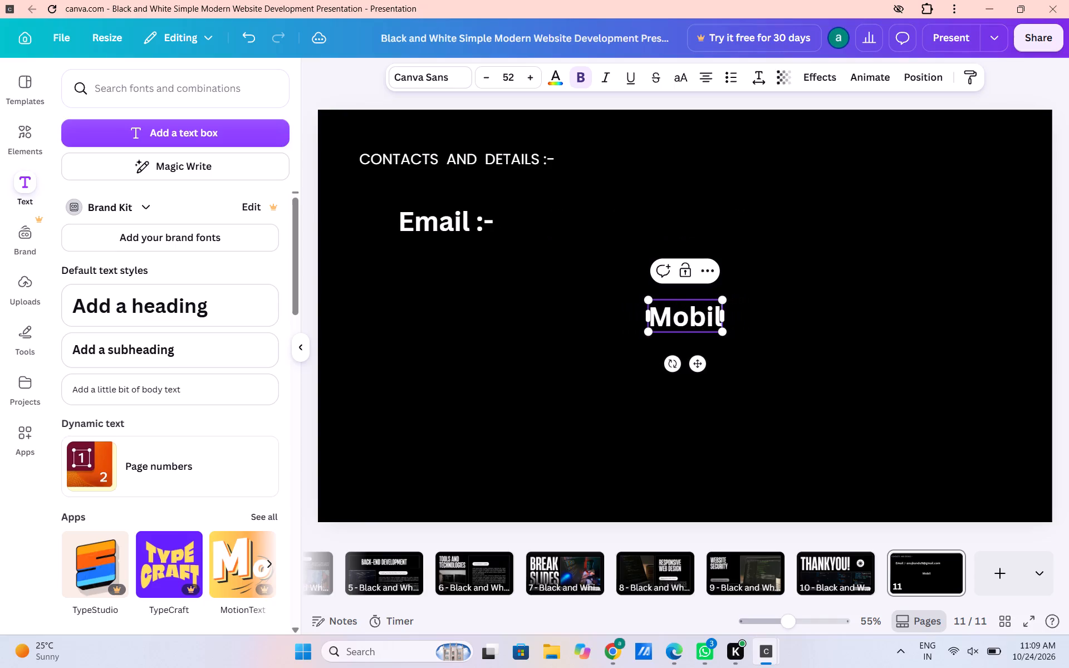
pyautogui.press('space')
pyautogui.write('Number')
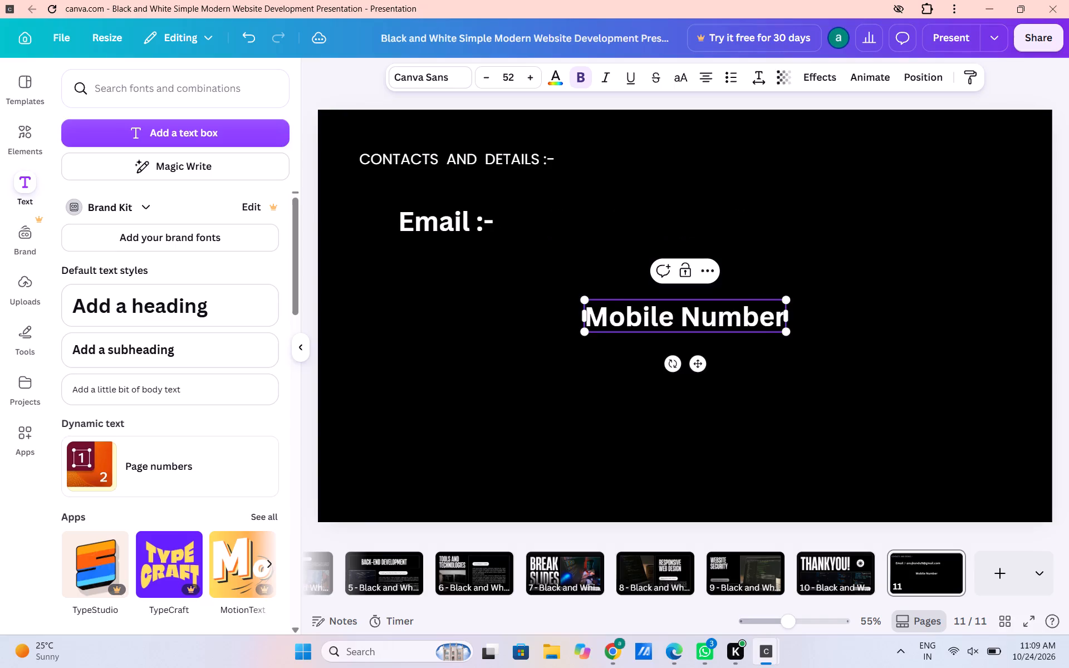
# Add an empty line below "Mobile Number" and return the text cursor to the end of that label.
pyautogui.press('Return')
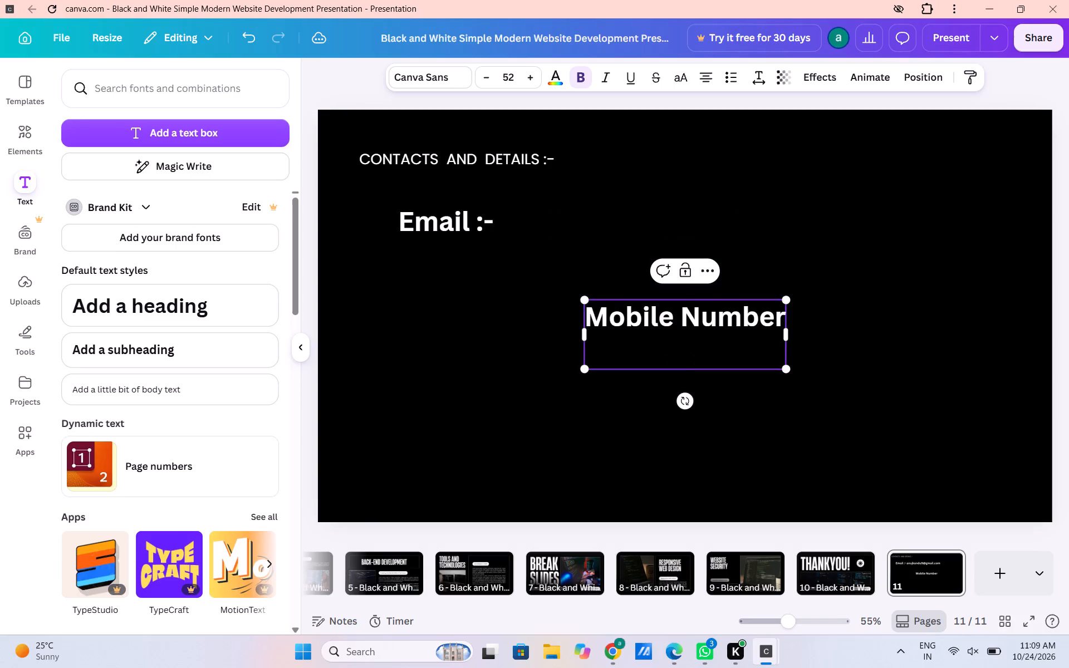
pyautogui.press('Up')
pyautogui.press('Right')
pyautogui.press('Right')
pyautogui.press('Right')
pyautogui.press('Right')
pyautogui.press('Right')
pyautogui.press('Right')
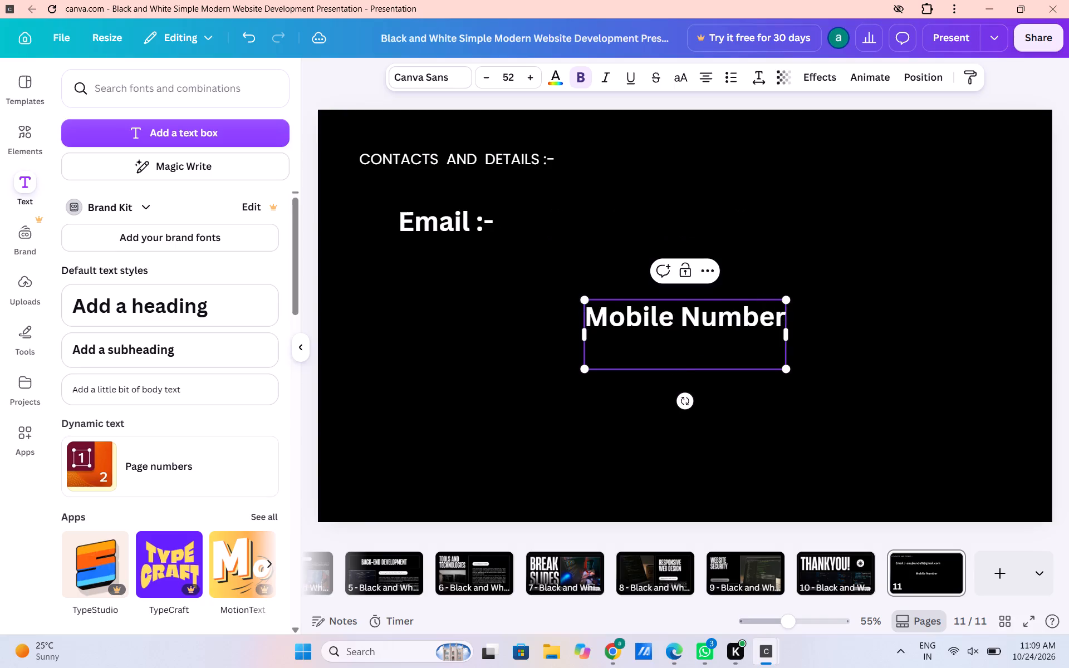
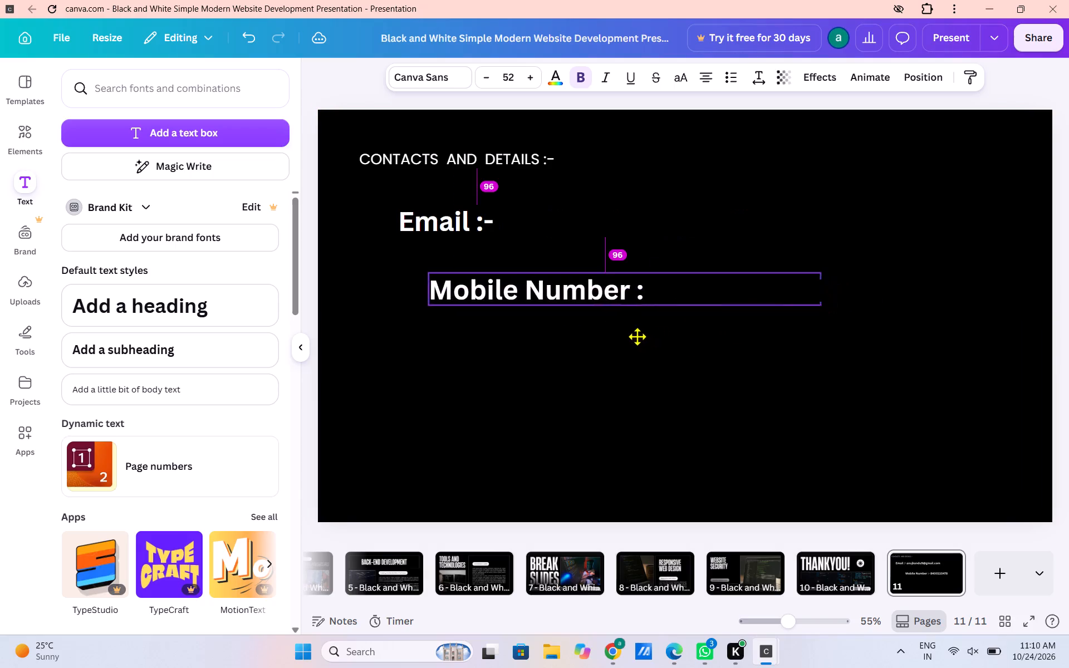
# Move the Mobile Number text box directly below the Email line, aligning their left edges, and deselect it.
pyautogui.moveTo(637, 336); pyautogui.dragTo(609, 326)
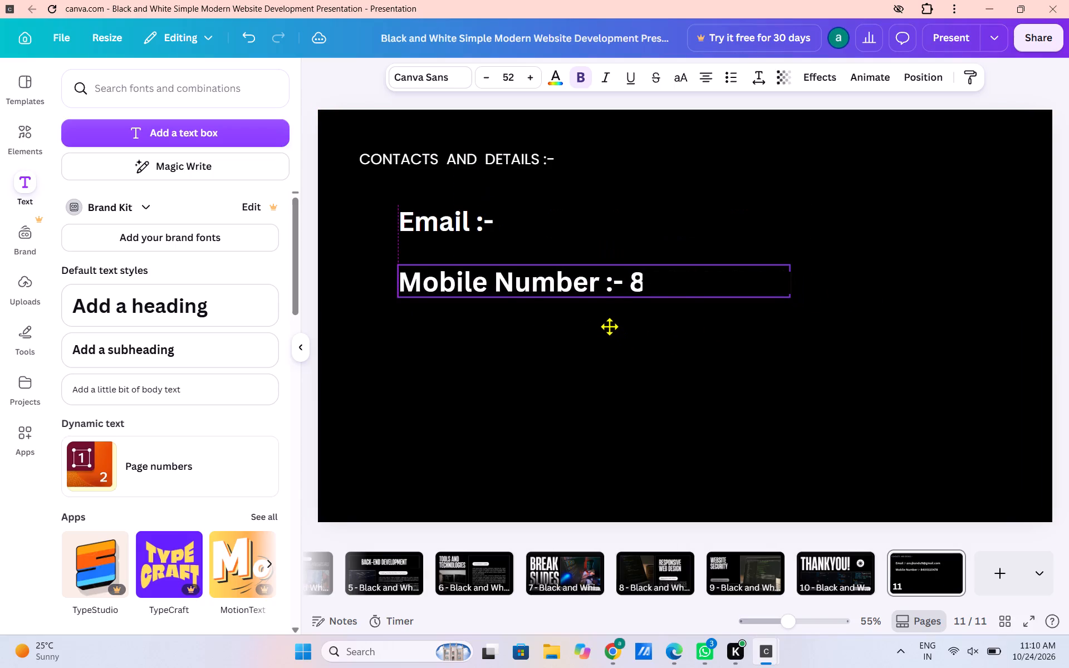
pyautogui.moveTo(609, 326); pyautogui.dragTo(605, 314)
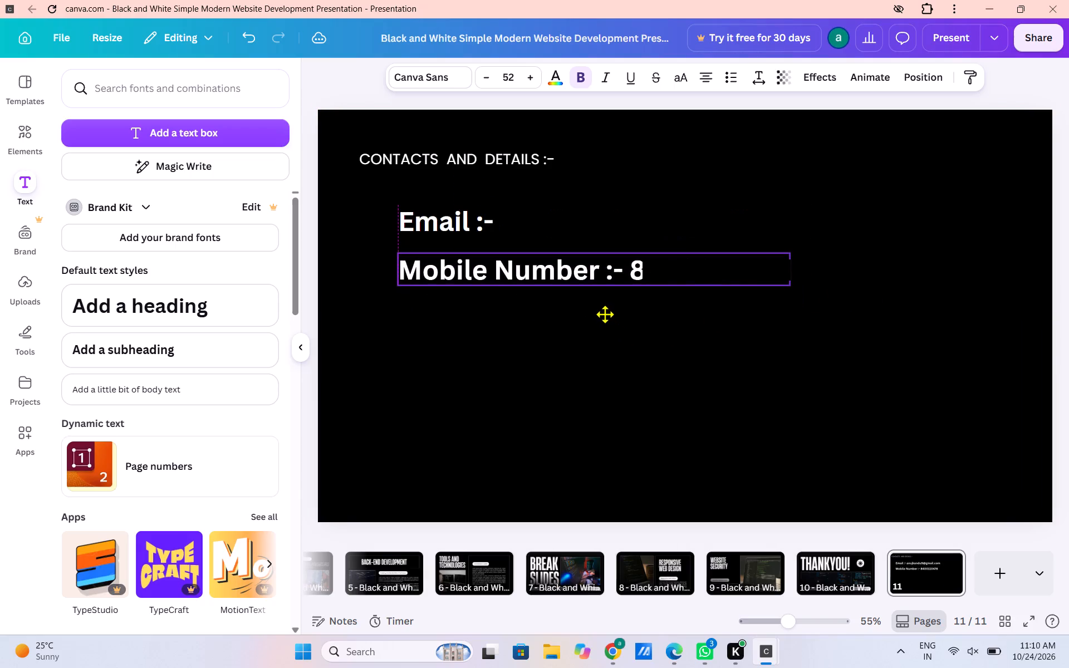
pyautogui.moveTo(605, 314); pyautogui.dragTo(604, 315)
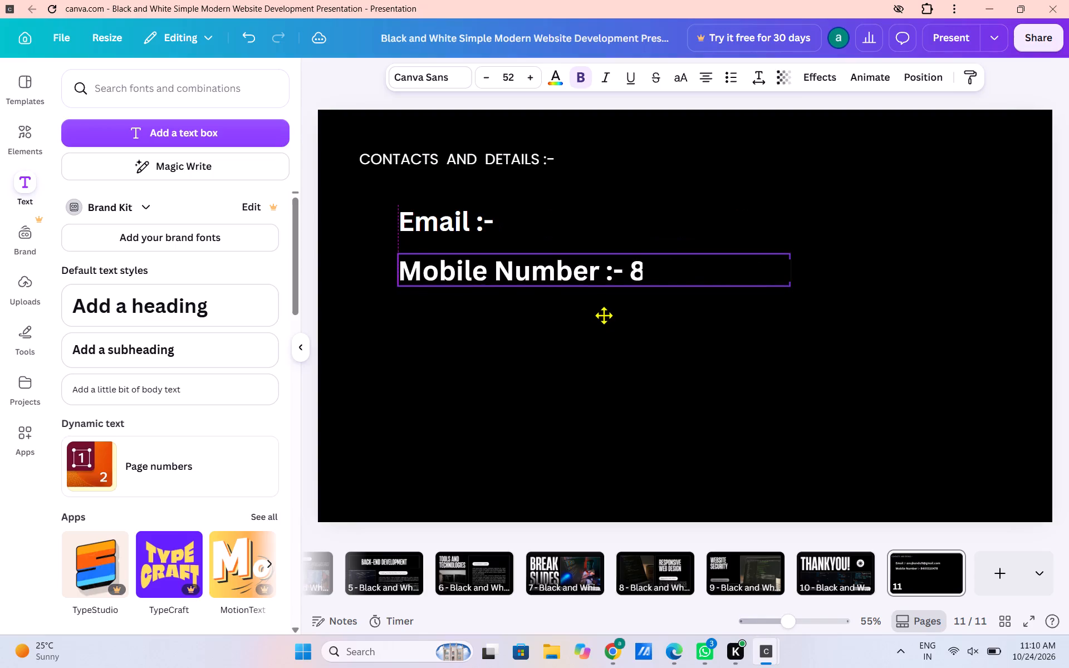
pyautogui.moveTo(604, 315); pyautogui.dragTo(604, 316)
pyautogui.click(729, 410)
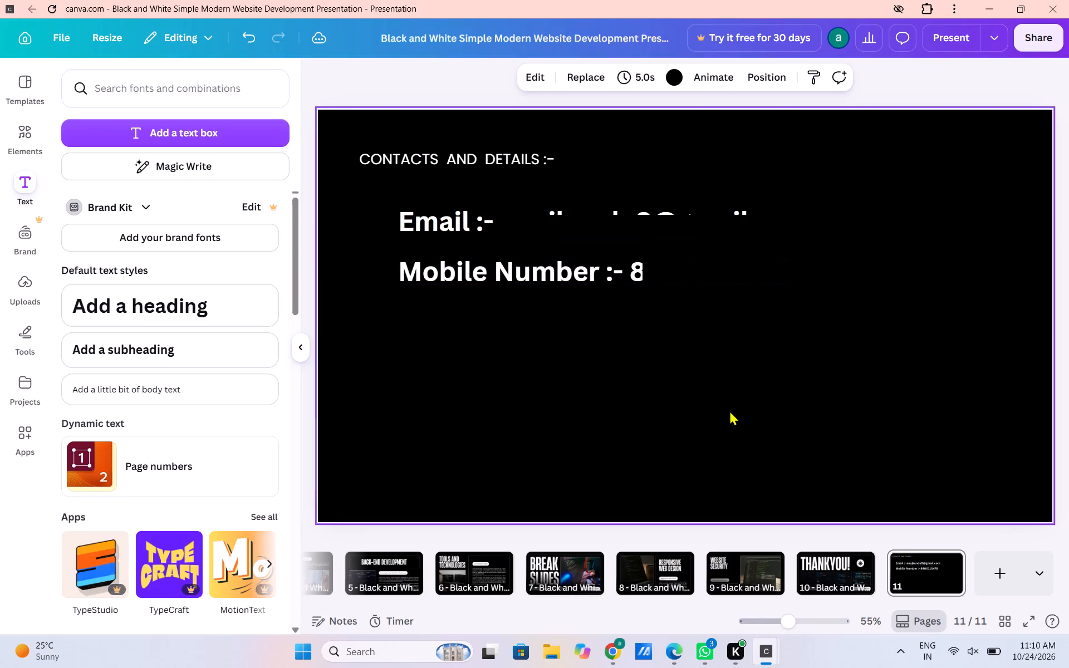
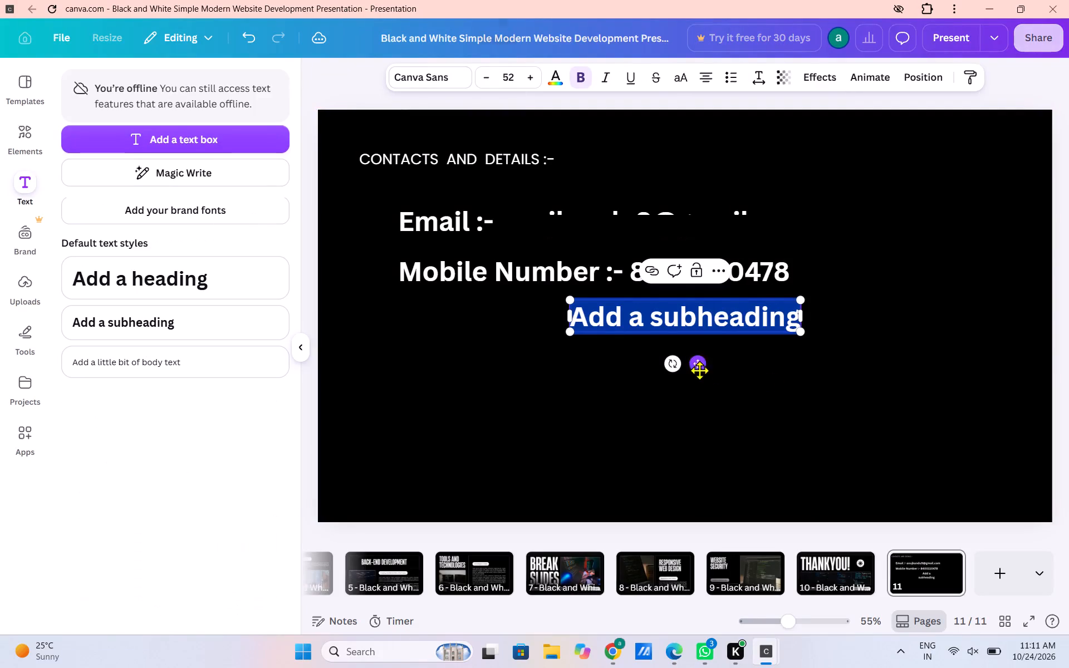
# Replace the placeholder subheading below the Mobile Number line with the label "Address :-".
pyautogui.click(711, 327)
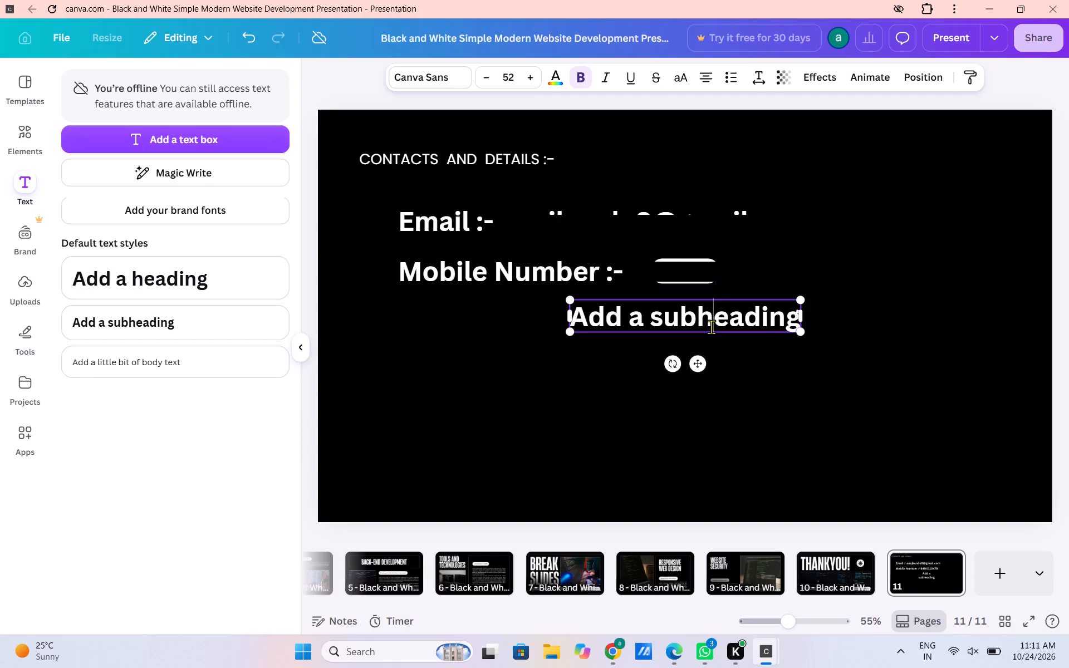
pyautogui.press('Right')
pyautogui.press('Right')
pyautogui.press('Right')
pyautogui.press('Right')
pyautogui.press('Right')
pyautogui.press('Right')
pyautogui.press('BackSpace')
pyautogui.press('BackSpace')
pyautogui.press('BackSpace')
pyautogui.press('BackSpace')
pyautogui.press('BackSpace')
pyautogui.press('BackSpace')
pyautogui.press('BackSpace')
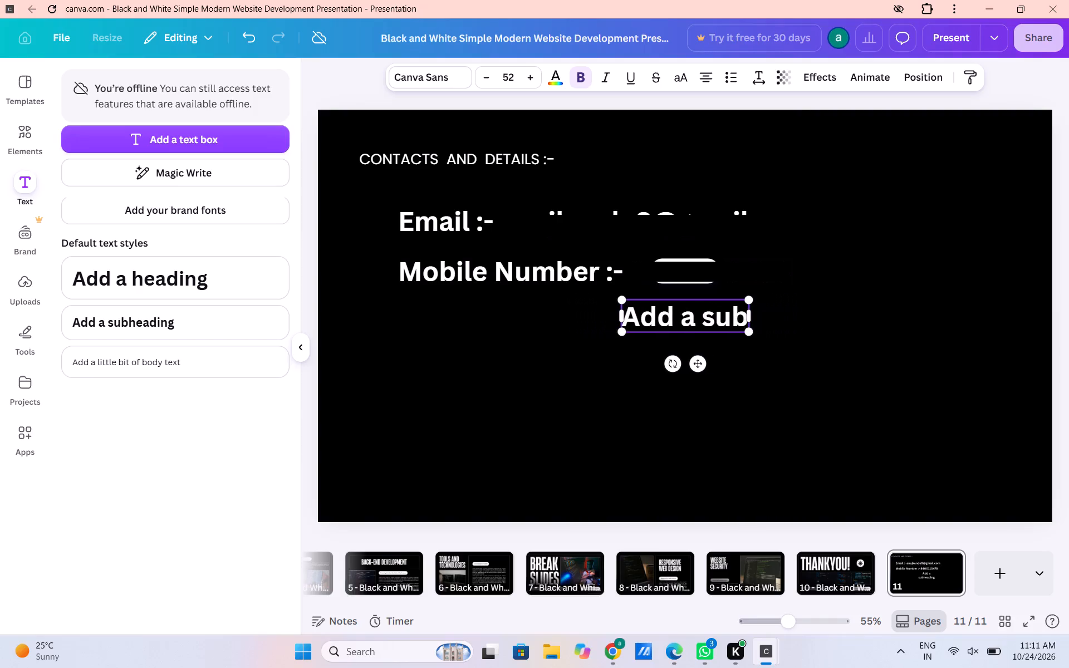
pyautogui.press('BackSpace')
pyautogui.press('BackSpace')
pyautogui.press('BackSpace')
pyautogui.press('BackSpace')
pyautogui.press('BackSpace')
pyautogui.press('BackSpace')
pyautogui.press('BackSpace')
pyautogui.press('BackSpace')
pyautogui.press('BackSpace')
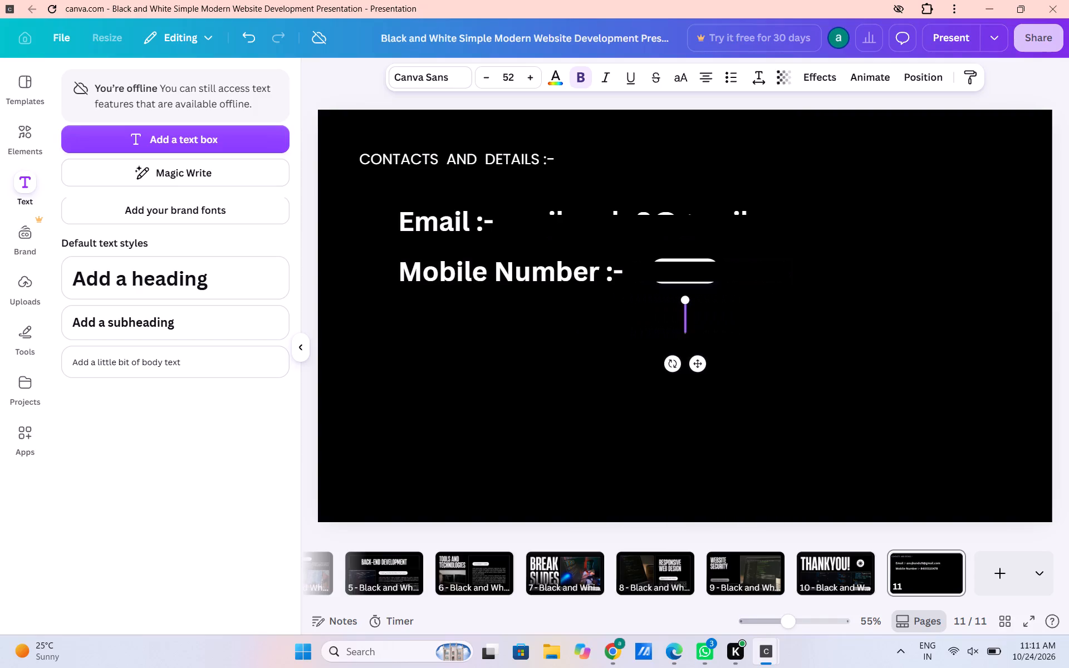
pyautogui.hotkey('shift', 'a')
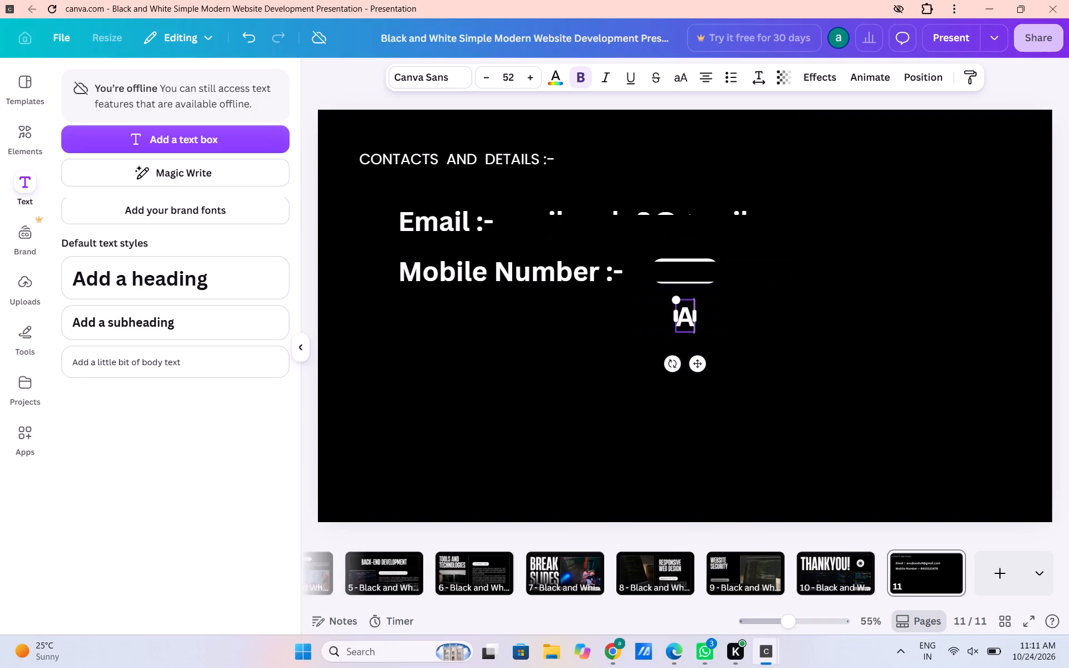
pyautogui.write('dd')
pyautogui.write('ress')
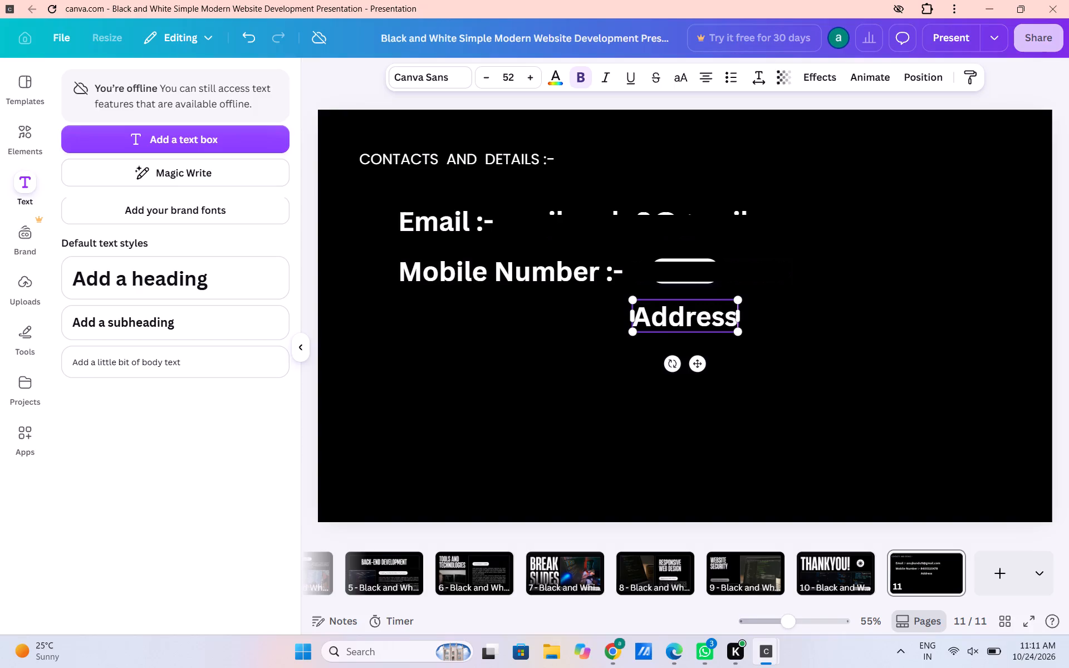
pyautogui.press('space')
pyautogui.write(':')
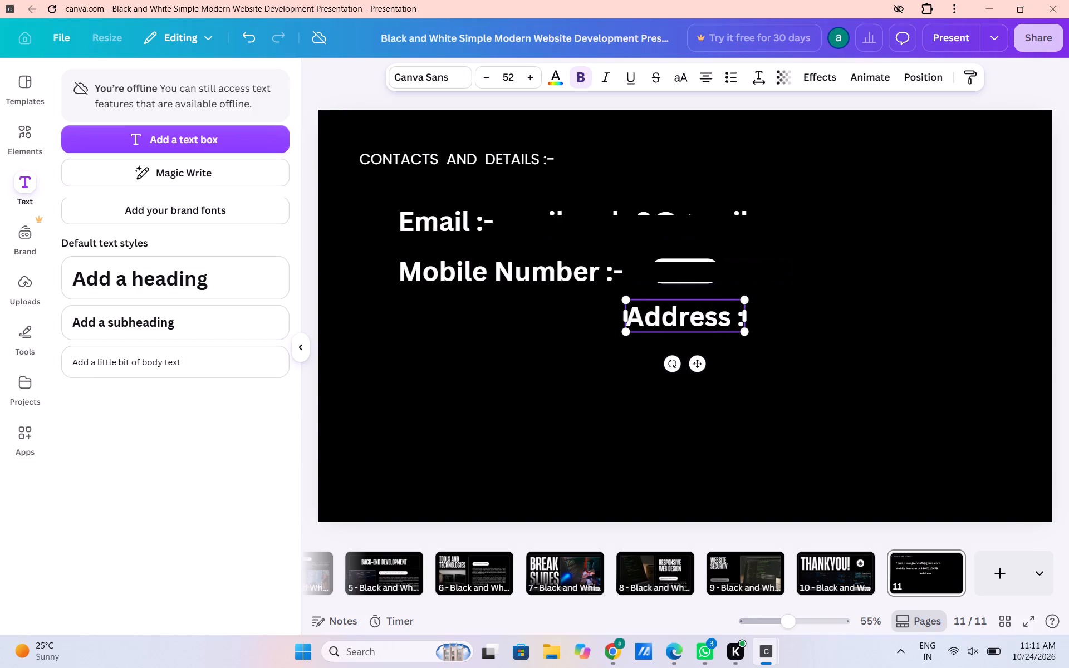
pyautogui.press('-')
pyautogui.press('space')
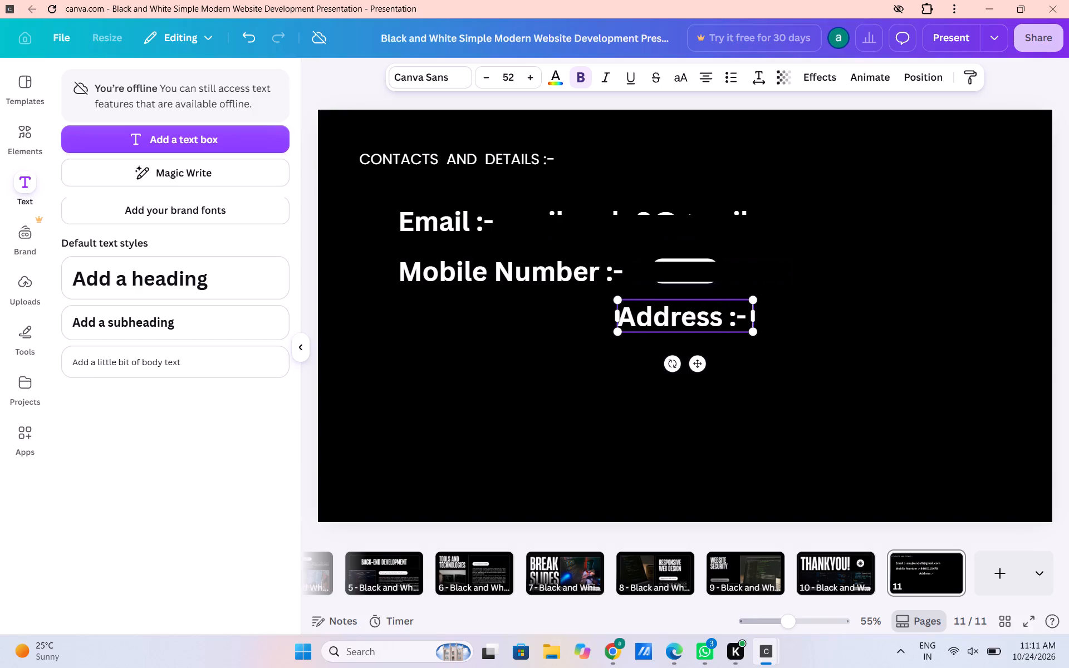
# Enter the city name after the "Address :-" label, followed by a comma.
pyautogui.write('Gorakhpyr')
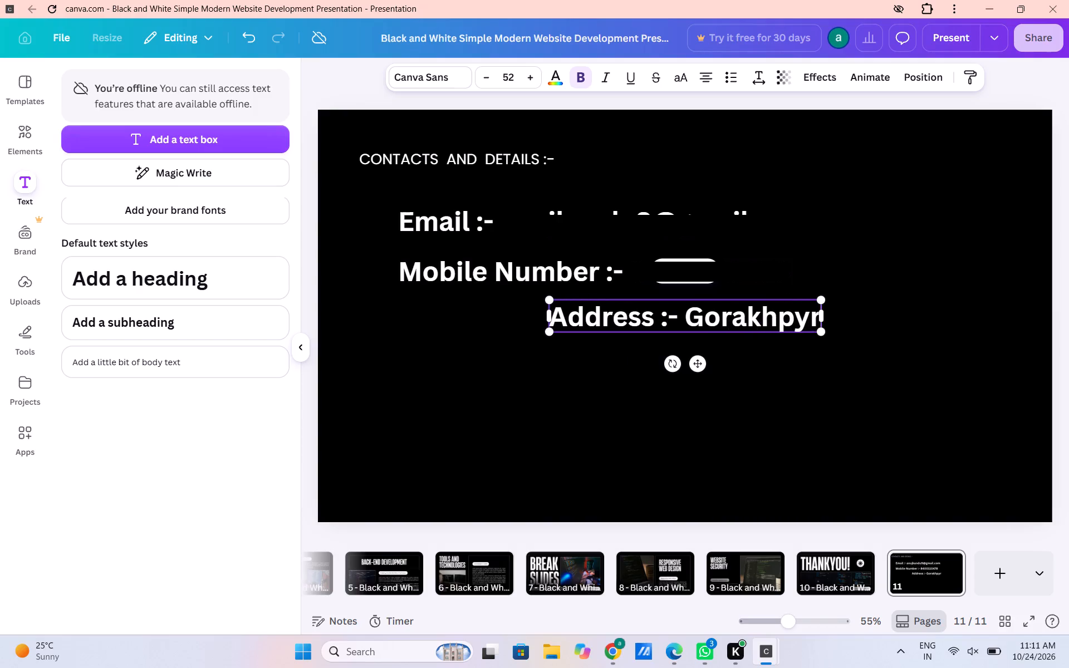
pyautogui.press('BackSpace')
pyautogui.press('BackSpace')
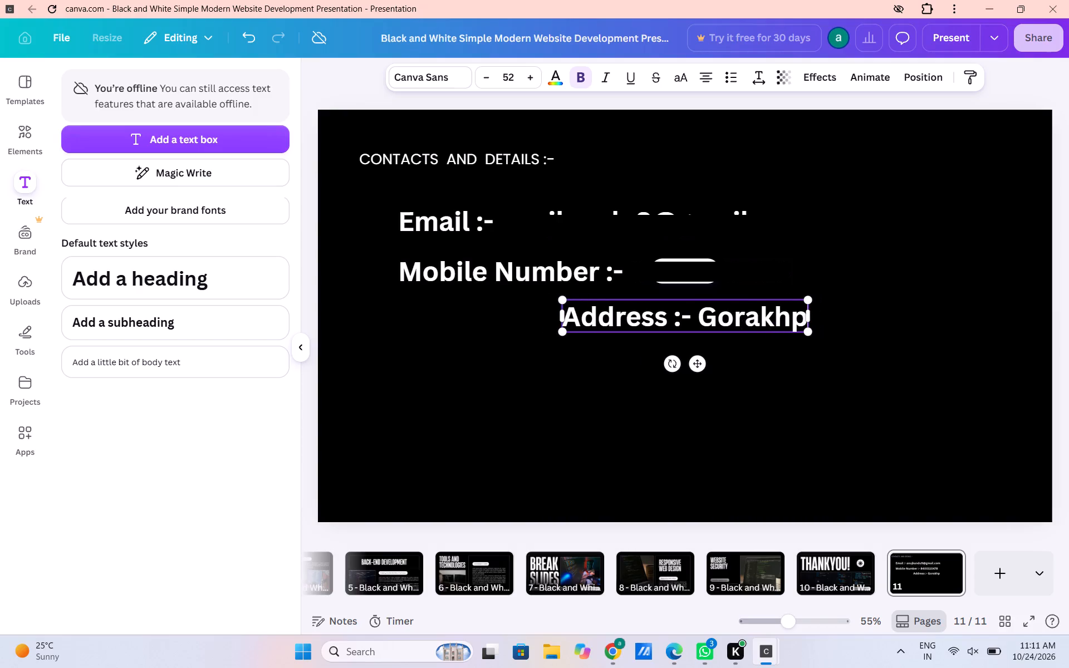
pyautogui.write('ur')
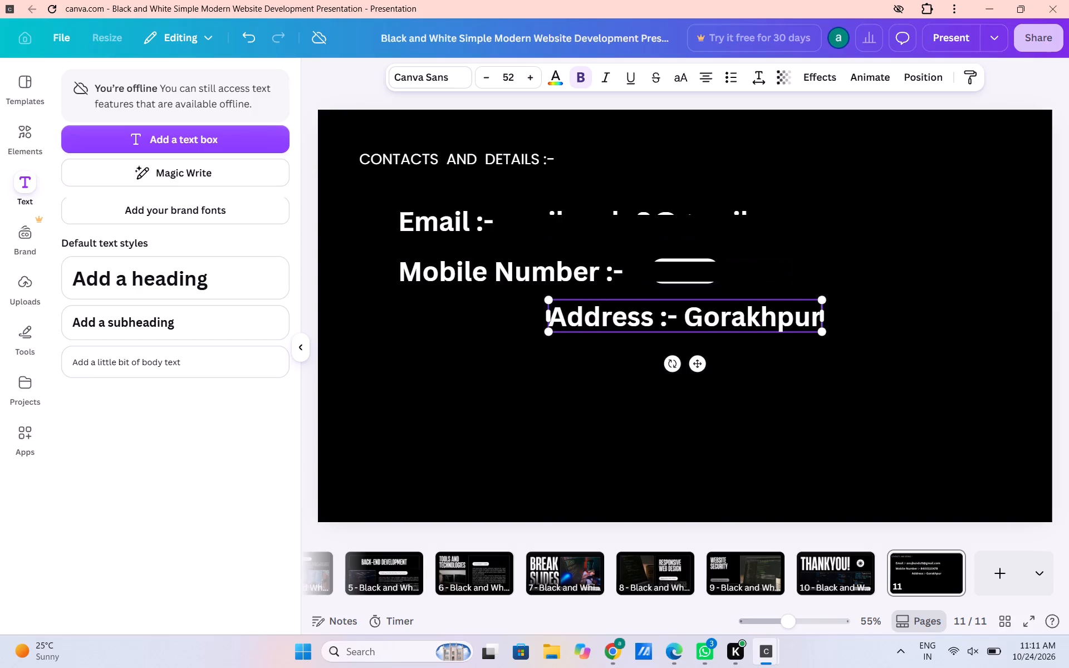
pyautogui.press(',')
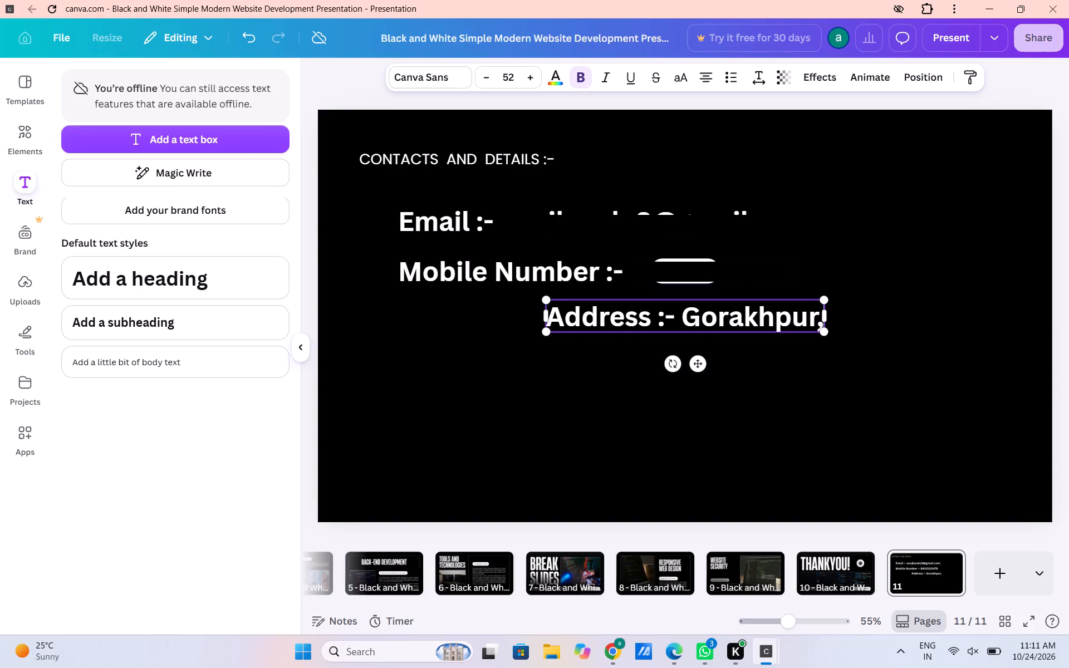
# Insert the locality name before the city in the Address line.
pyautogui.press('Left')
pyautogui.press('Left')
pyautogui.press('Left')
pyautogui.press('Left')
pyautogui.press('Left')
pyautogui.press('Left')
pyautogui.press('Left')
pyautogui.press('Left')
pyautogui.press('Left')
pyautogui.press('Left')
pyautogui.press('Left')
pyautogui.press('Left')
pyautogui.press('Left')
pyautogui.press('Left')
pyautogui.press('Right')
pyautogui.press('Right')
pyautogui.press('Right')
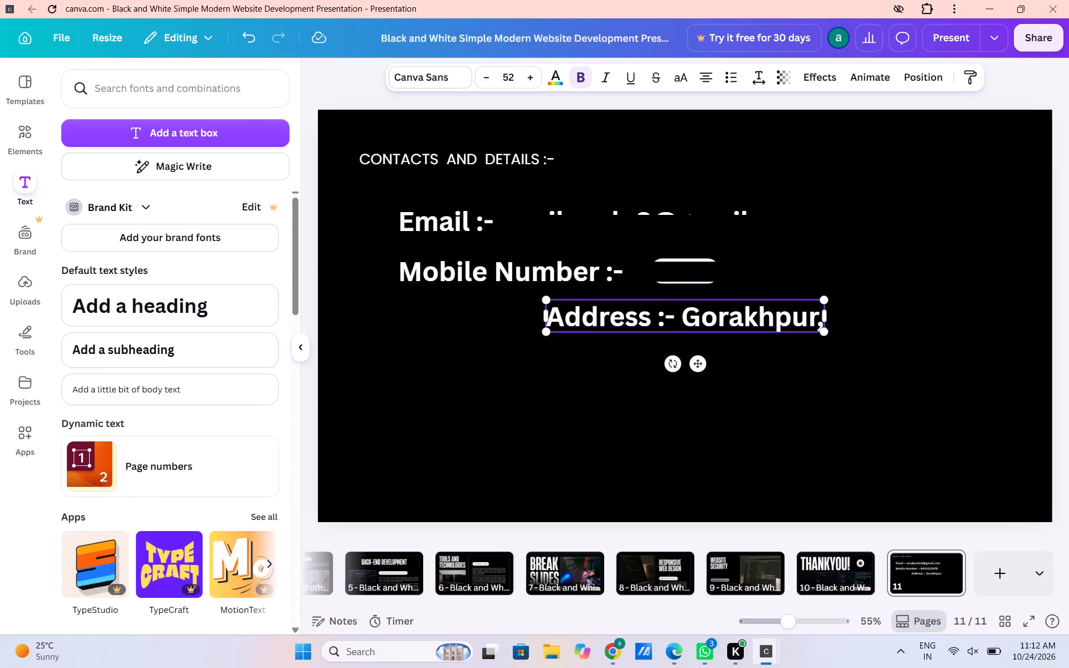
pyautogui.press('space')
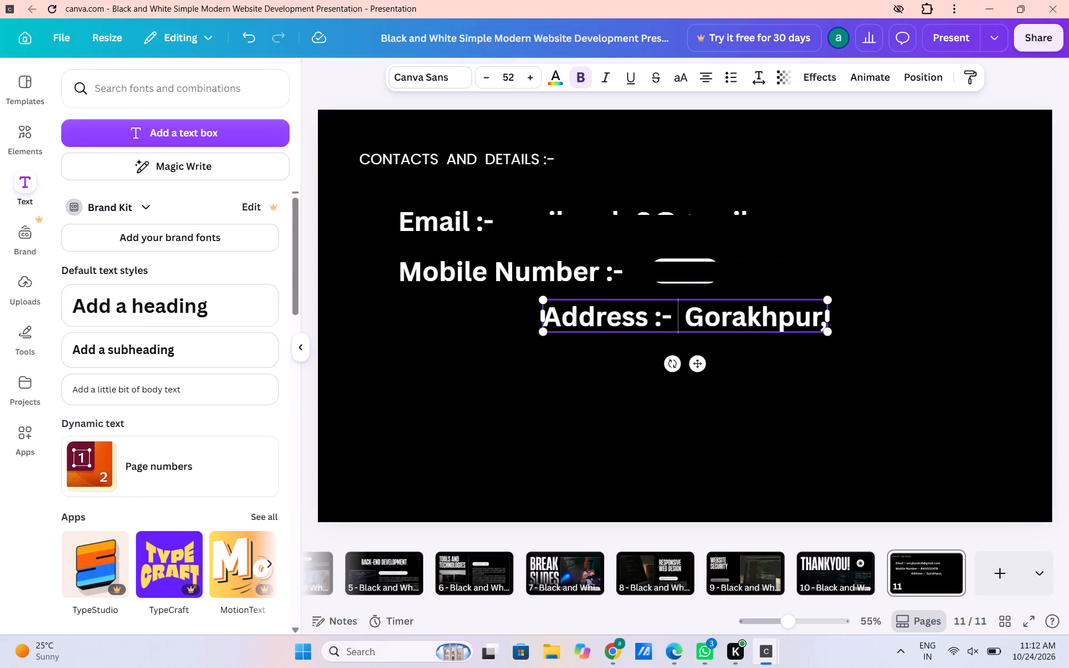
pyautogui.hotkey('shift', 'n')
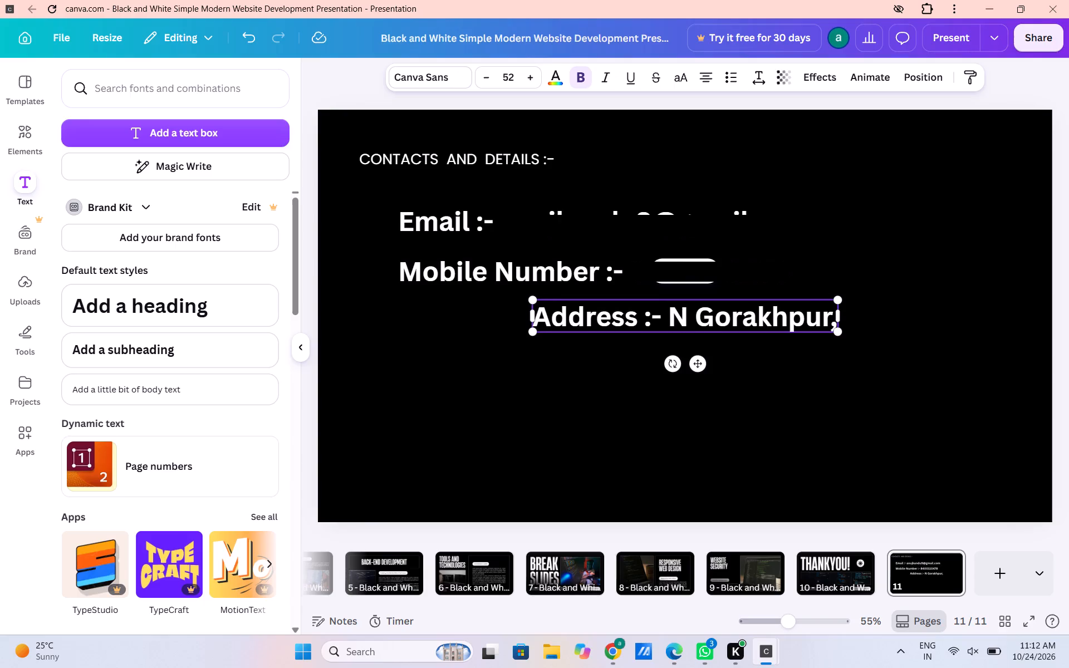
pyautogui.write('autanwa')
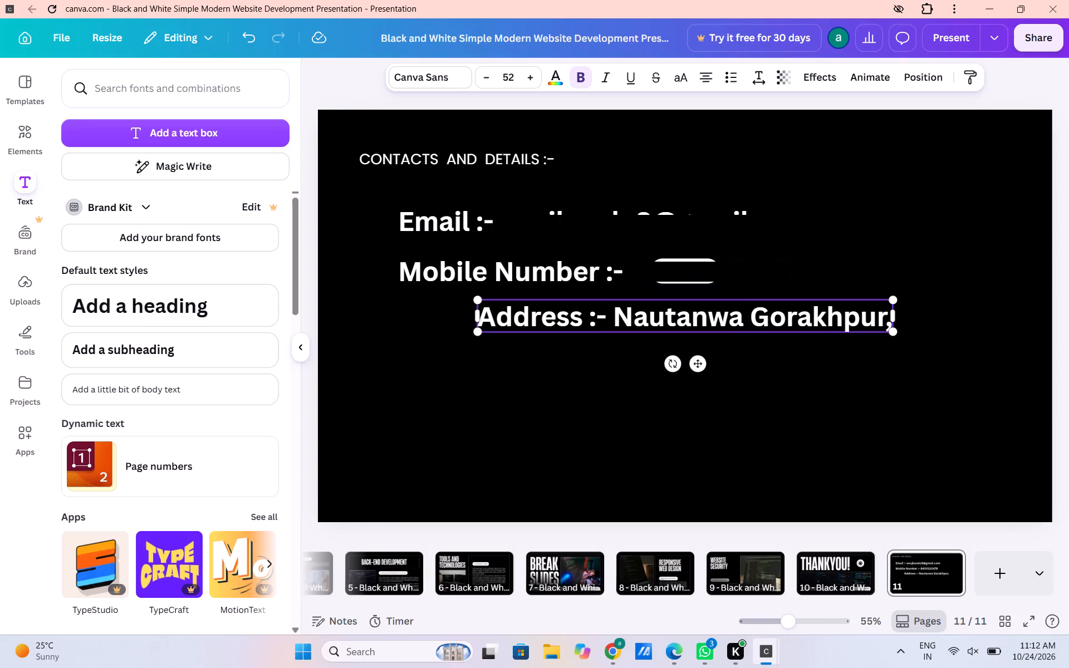
# Remove "AND" and the extra spaces from the page heading so it reads "CONTACTS DETAILS :-".
pyautogui.click(480, 165)
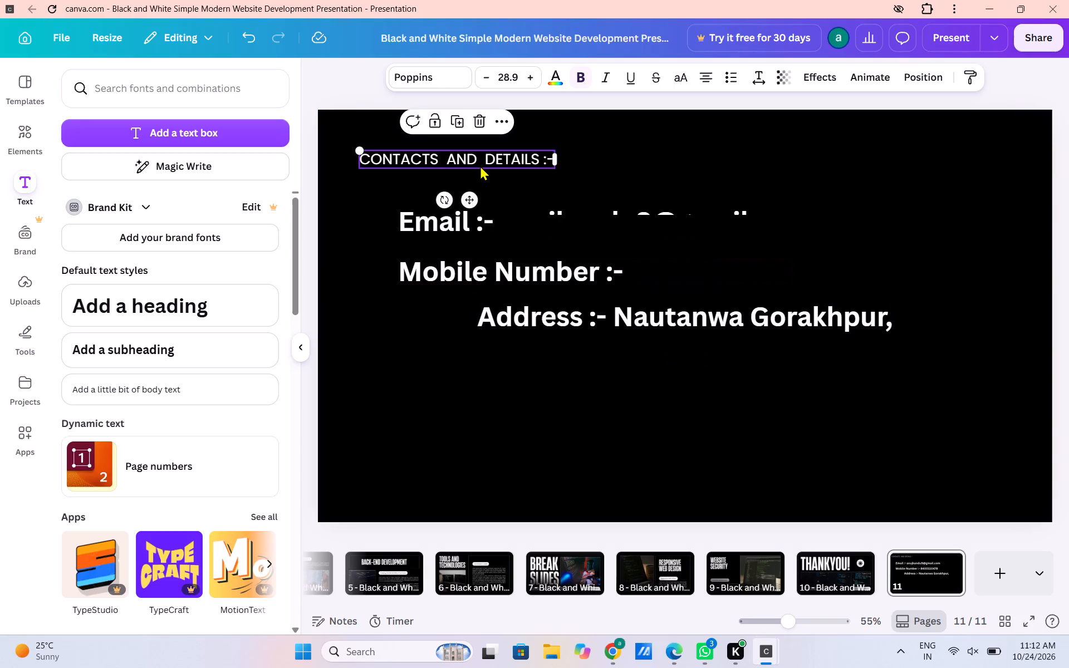
pyautogui.click(477, 161)
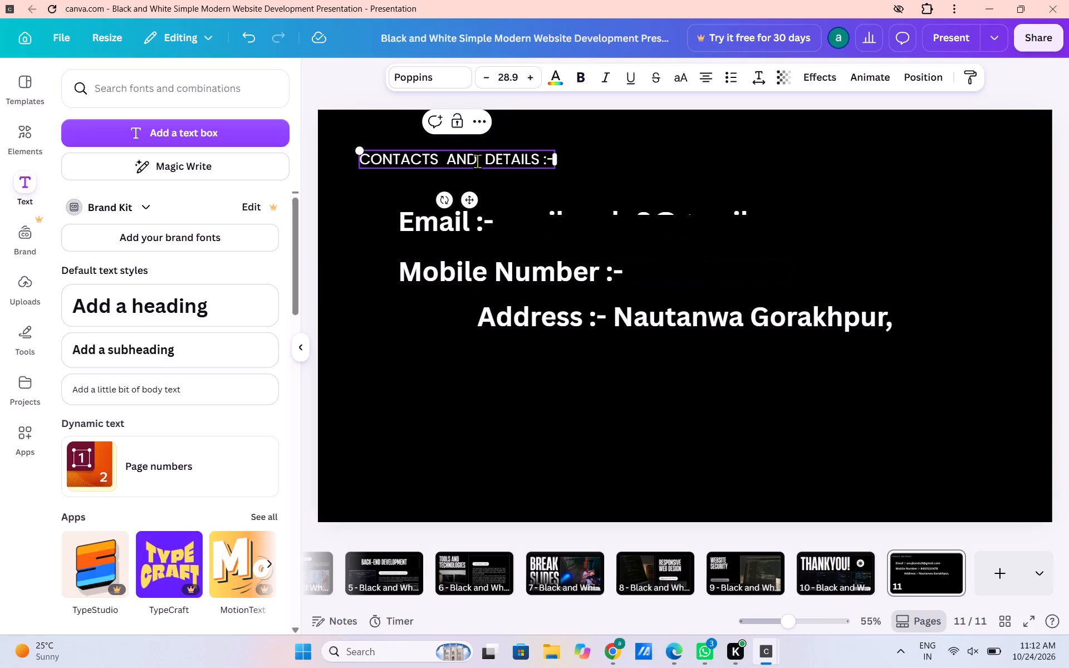
pyautogui.press('BackSpace')
pyautogui.press('BackSpace')
pyautogui.press('BackSpace')
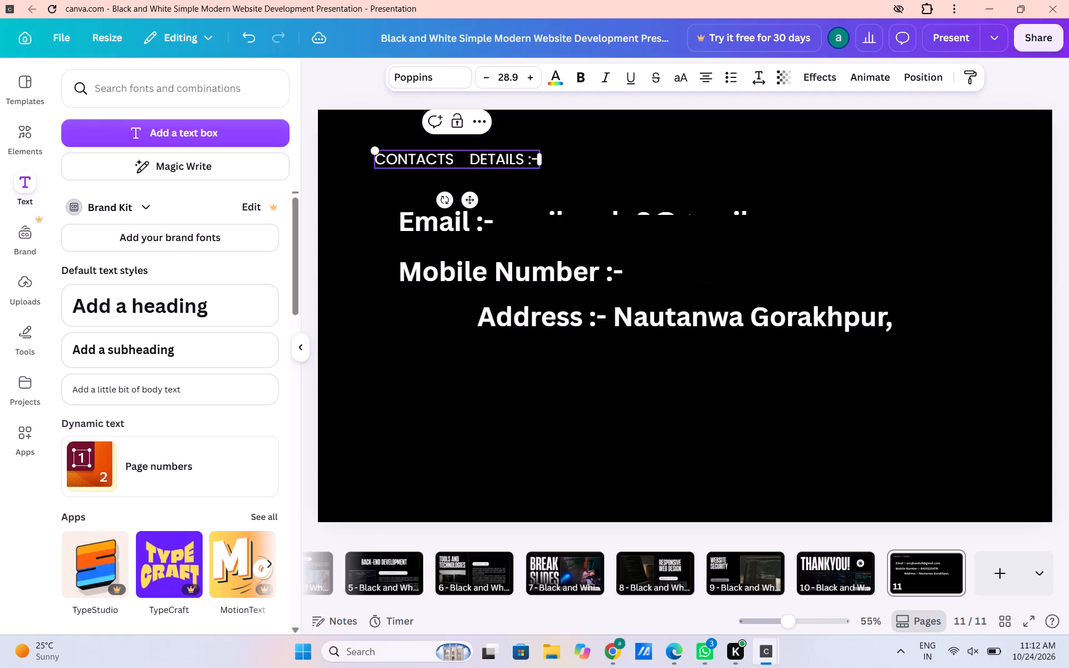
pyautogui.press('BackSpace')
pyautogui.press('BackSpace')
pyautogui.press('Right')
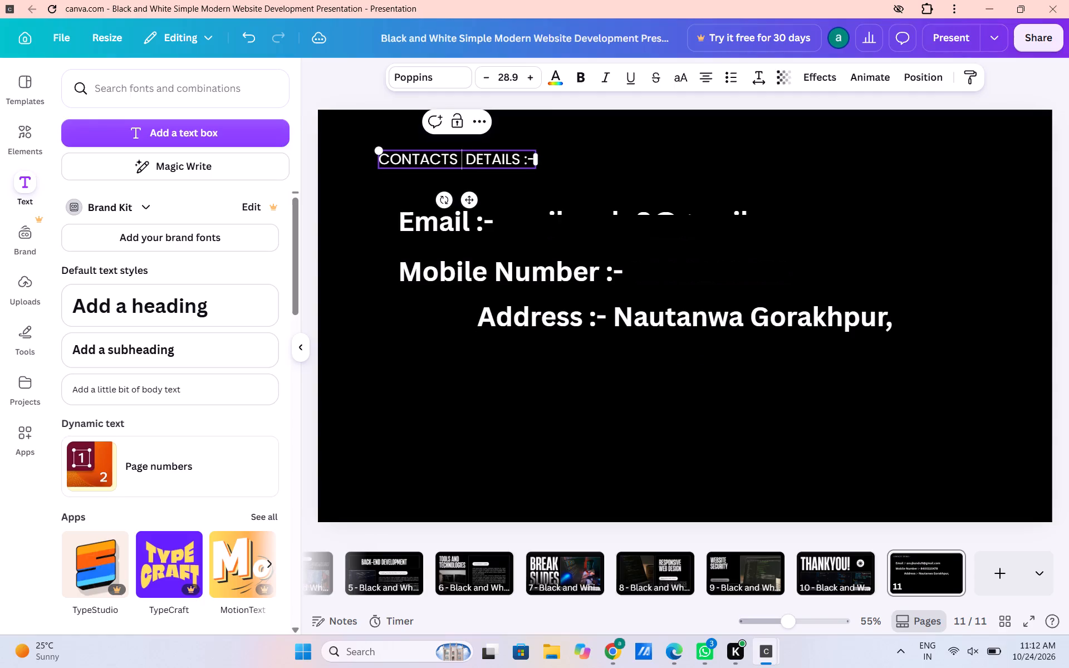
pyautogui.press('BackSpace')
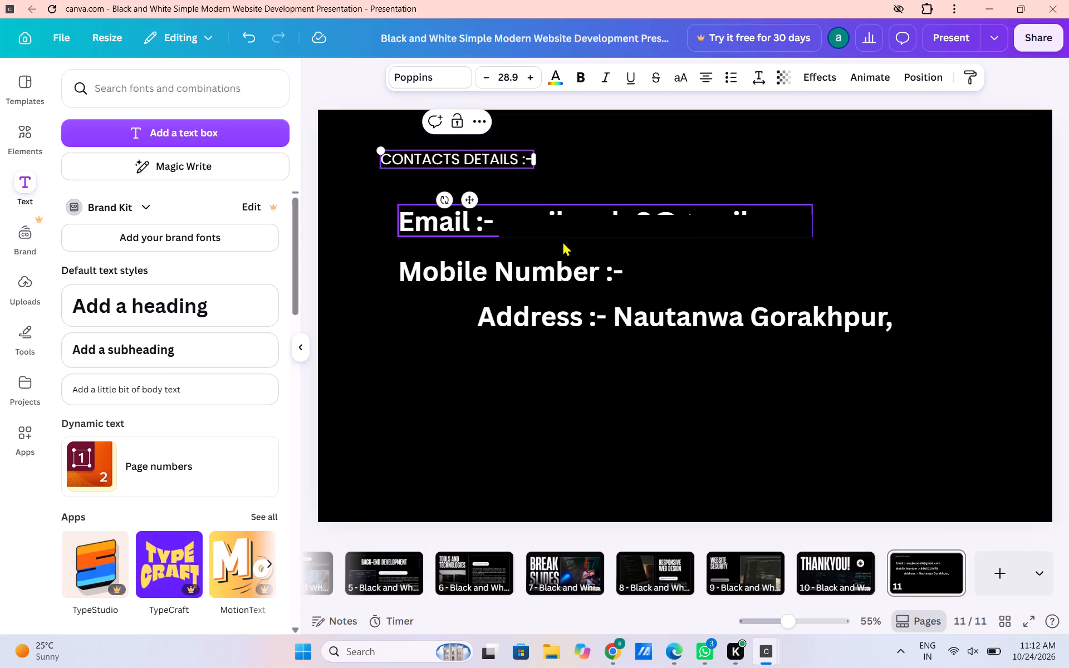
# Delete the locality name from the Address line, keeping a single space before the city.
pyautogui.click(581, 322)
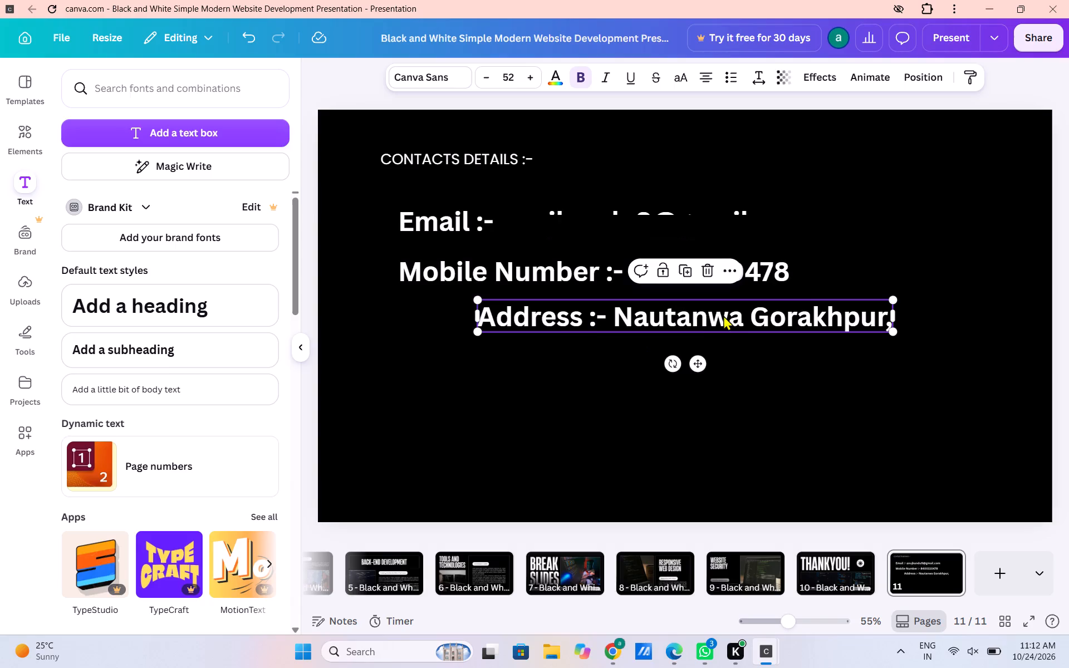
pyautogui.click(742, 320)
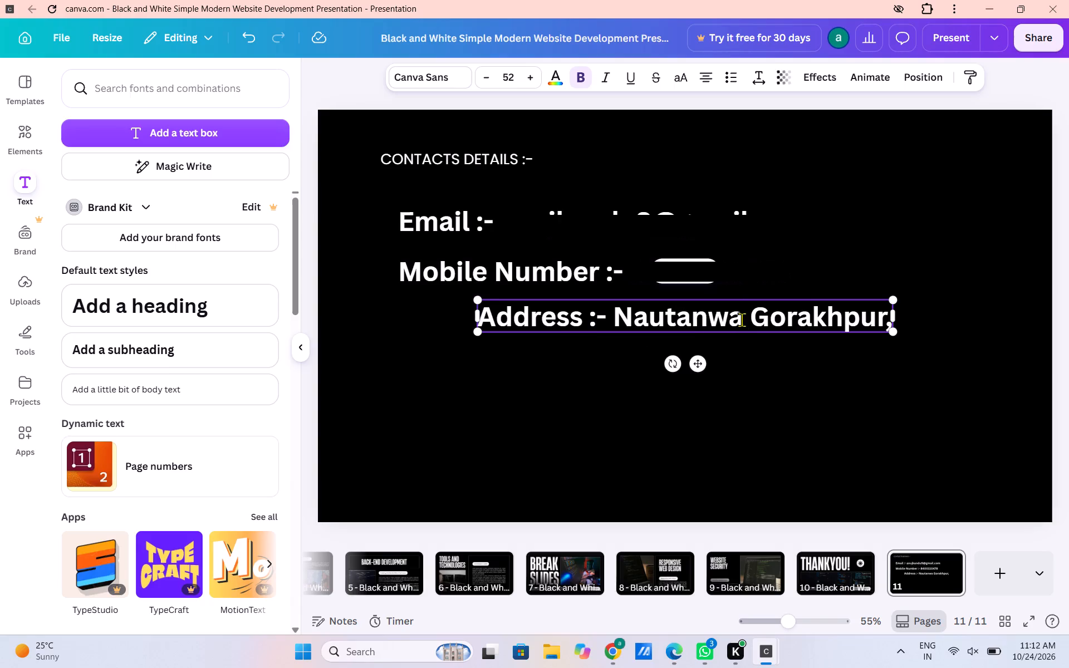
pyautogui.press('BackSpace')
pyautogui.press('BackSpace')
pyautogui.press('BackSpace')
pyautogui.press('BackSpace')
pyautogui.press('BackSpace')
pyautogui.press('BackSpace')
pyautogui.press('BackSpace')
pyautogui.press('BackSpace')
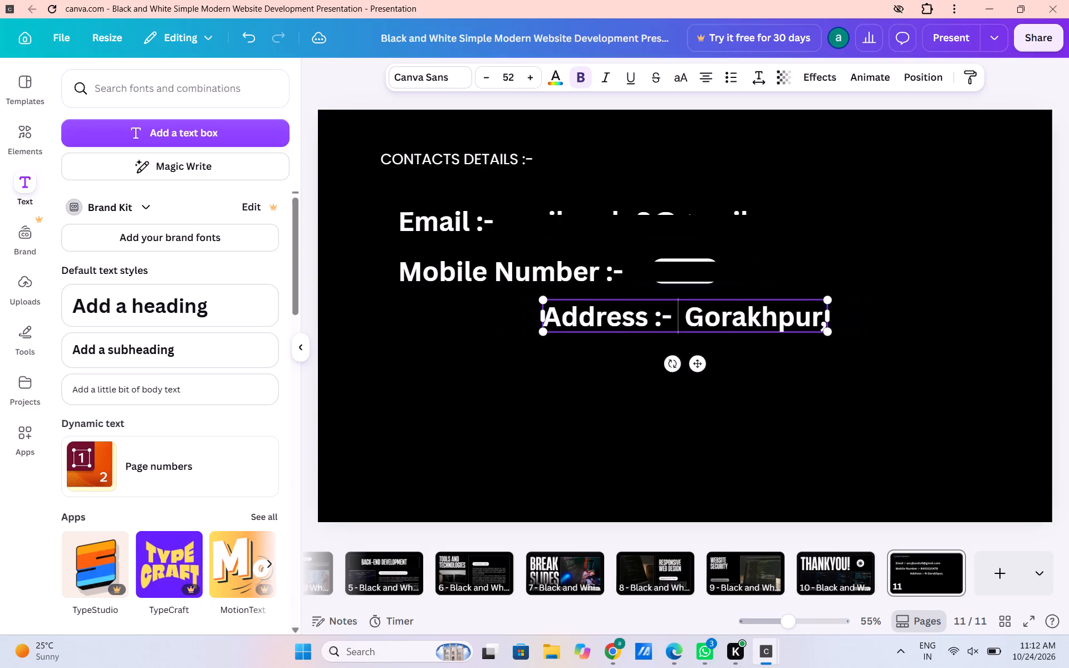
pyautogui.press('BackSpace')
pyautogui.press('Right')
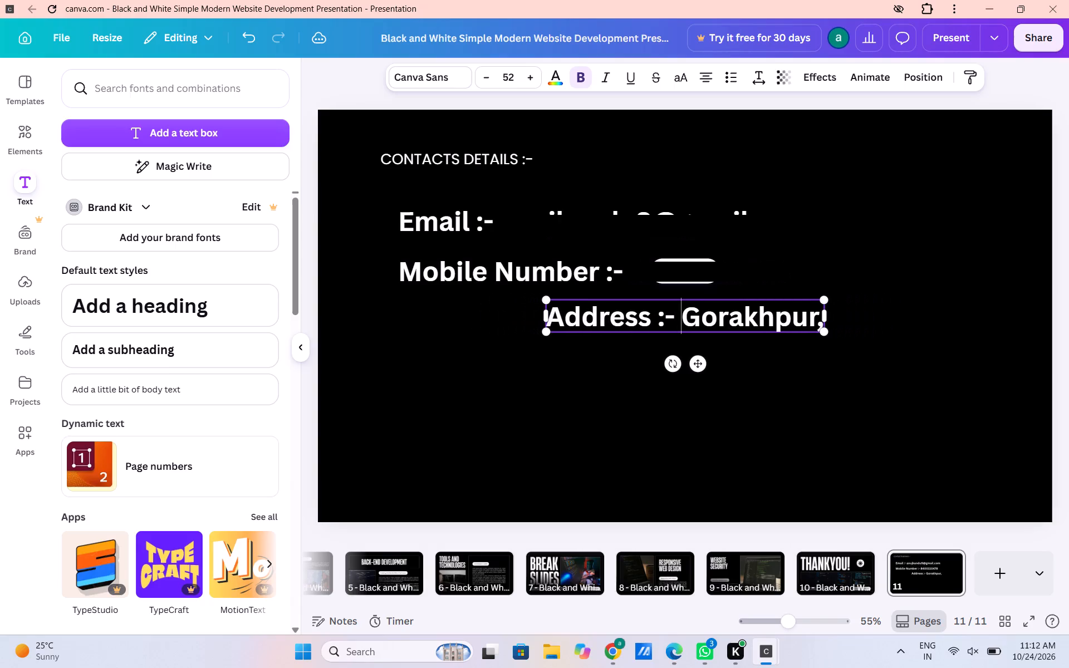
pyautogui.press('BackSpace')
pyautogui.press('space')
# Add a space before the comma after the city and append the abbreviated state name to the Address line.
pyautogui.press('Right')
pyautogui.press('Right')
pyautogui.press('Right')
pyautogui.press('Right')
pyautogui.press('Right')
pyautogui.press('Right')
pyautogui.press('Right')
pyautogui.press('Right')
pyautogui.press('Right')
pyautogui.press('Right')
pyautogui.press('Left')
pyautogui.press('space')
pyautogui.press('Right')
pyautogui.press('space')
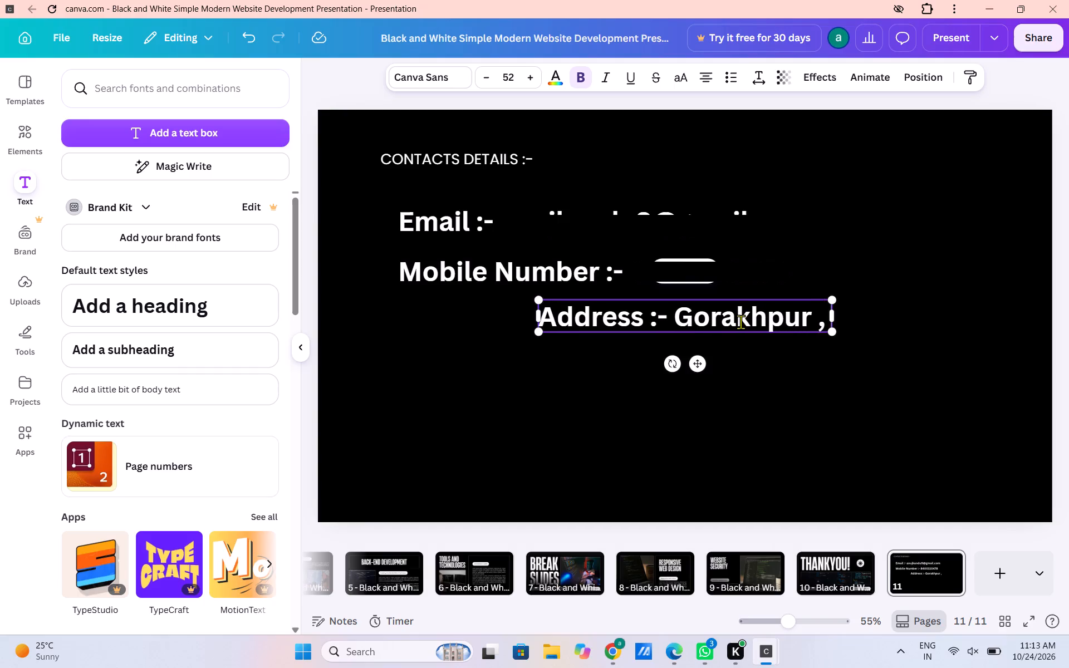
pyautogui.press('u')
pyautogui.press('.')
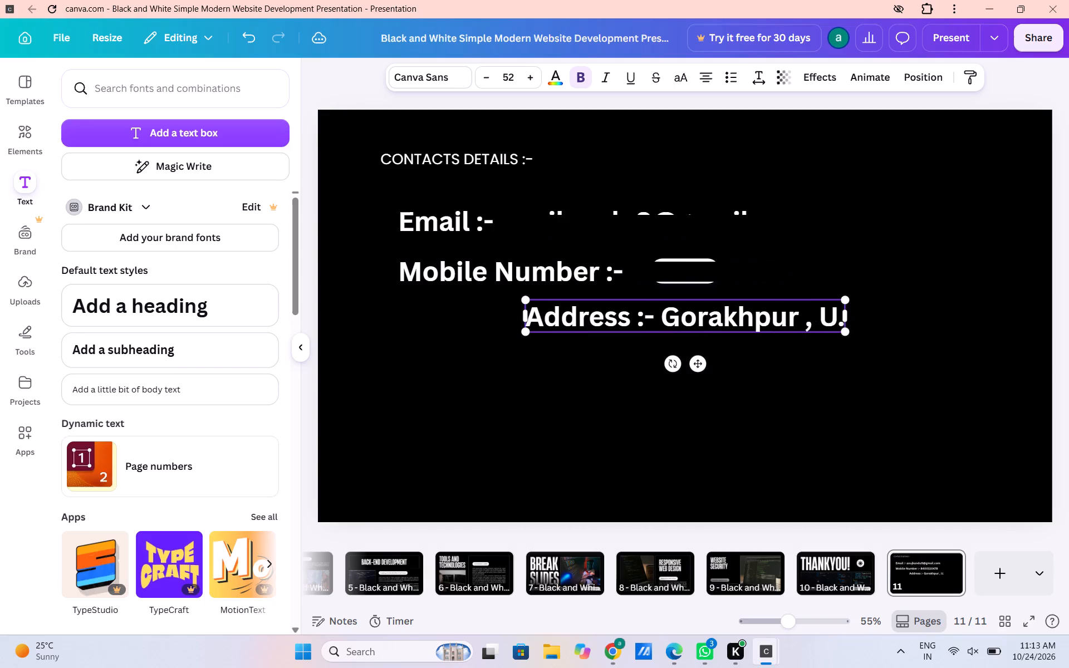
pyautogui.press('p')
pyautogui.press('.')
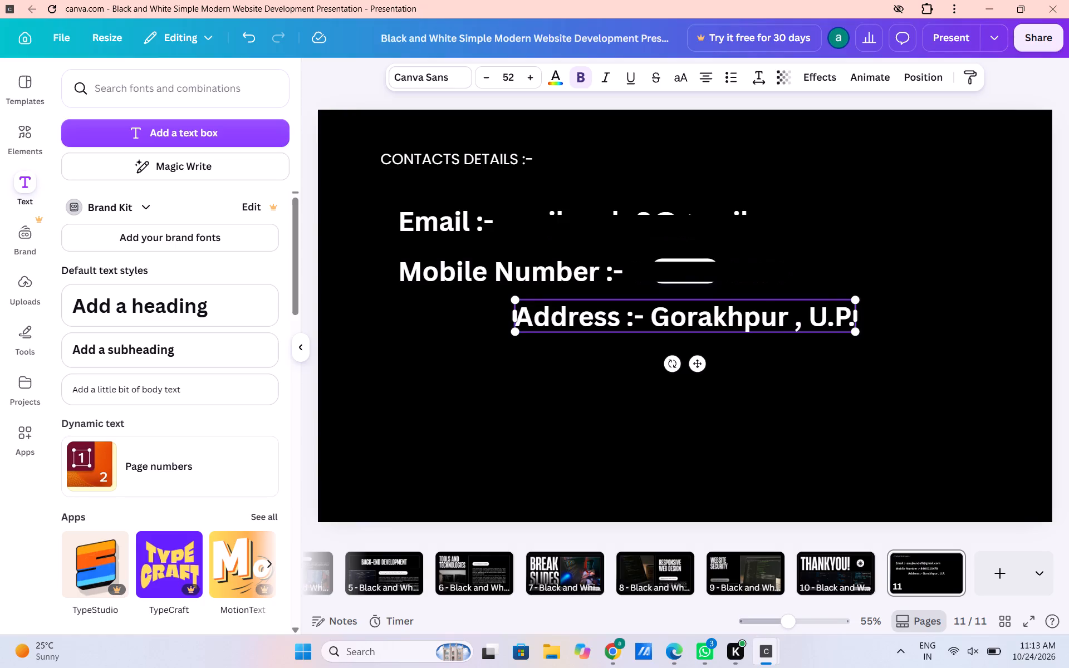
# Append a space, a comma and the label "Pin Code-" after the state abbreviation in the Address line.
pyautogui.press('space')
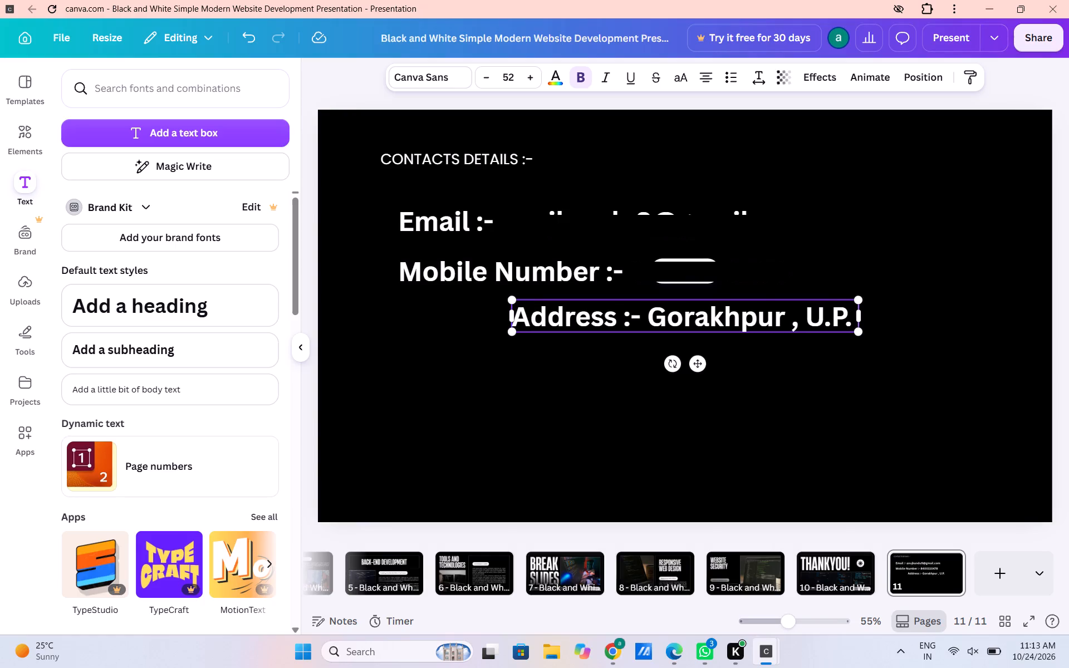
pyautogui.press(',')
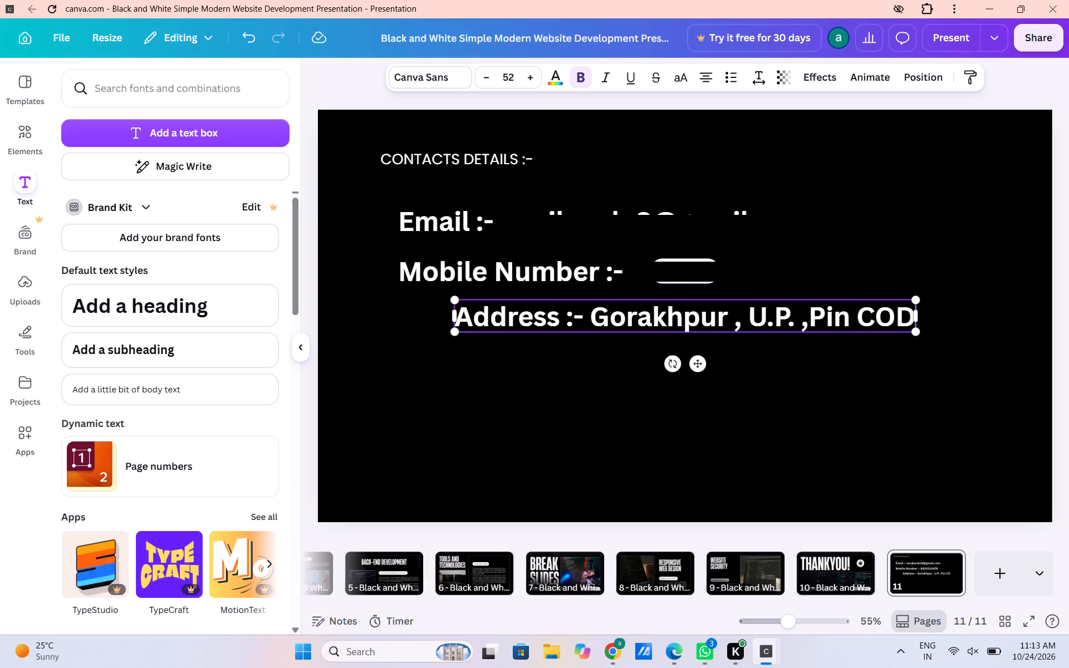
pyautogui.press('BackSpace')
pyautogui.press('BackSpace')
pyautogui.press('BackSpace')
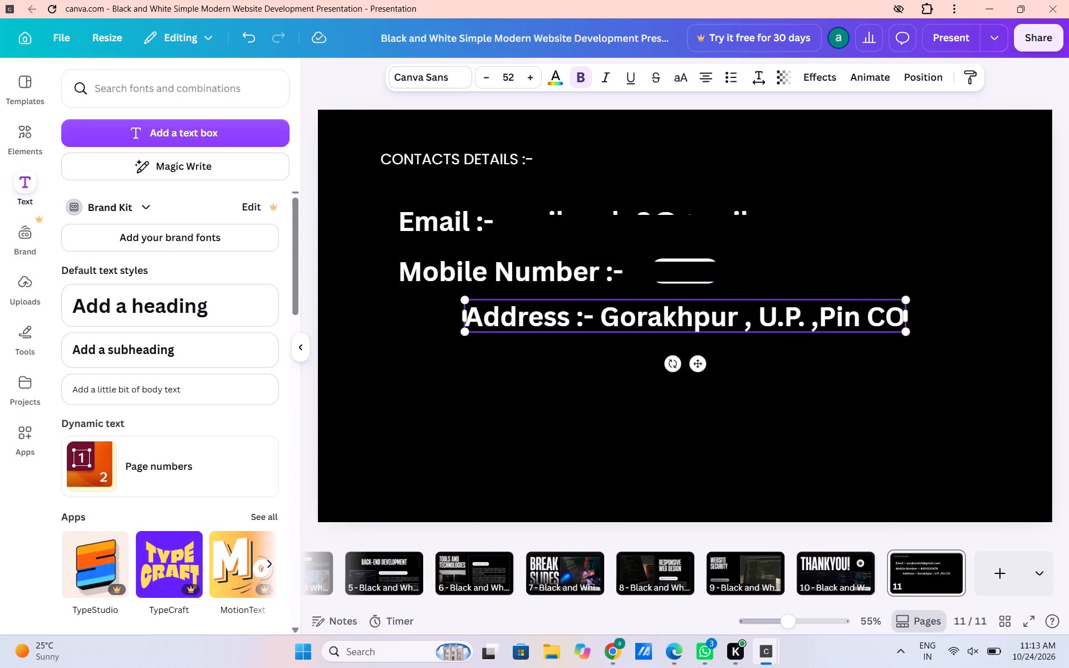
pyautogui.press('BackSpace')
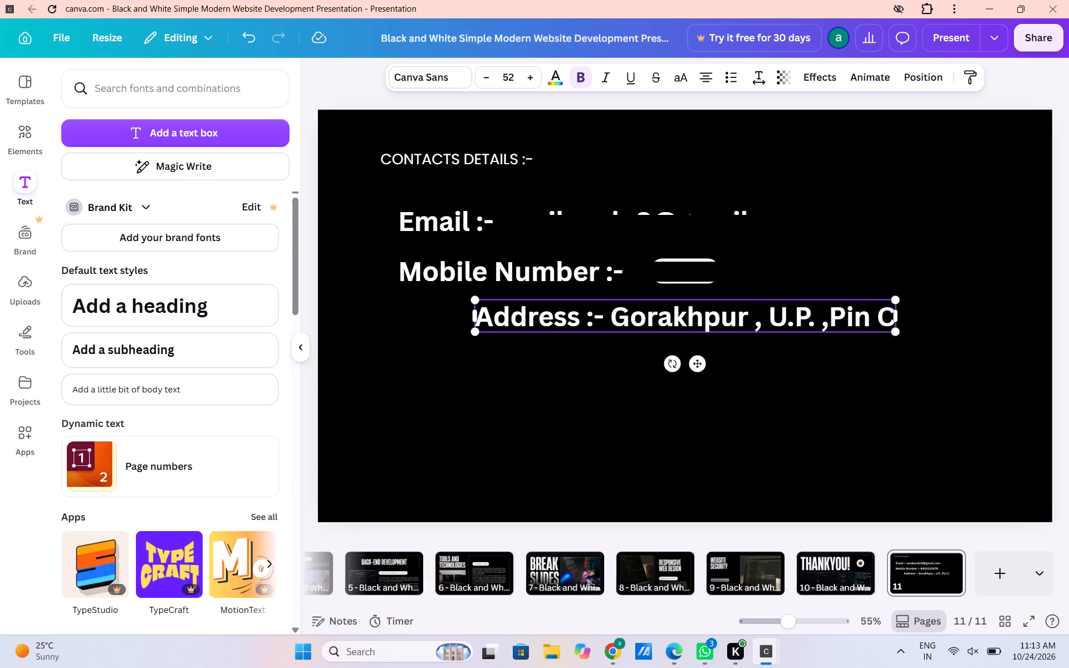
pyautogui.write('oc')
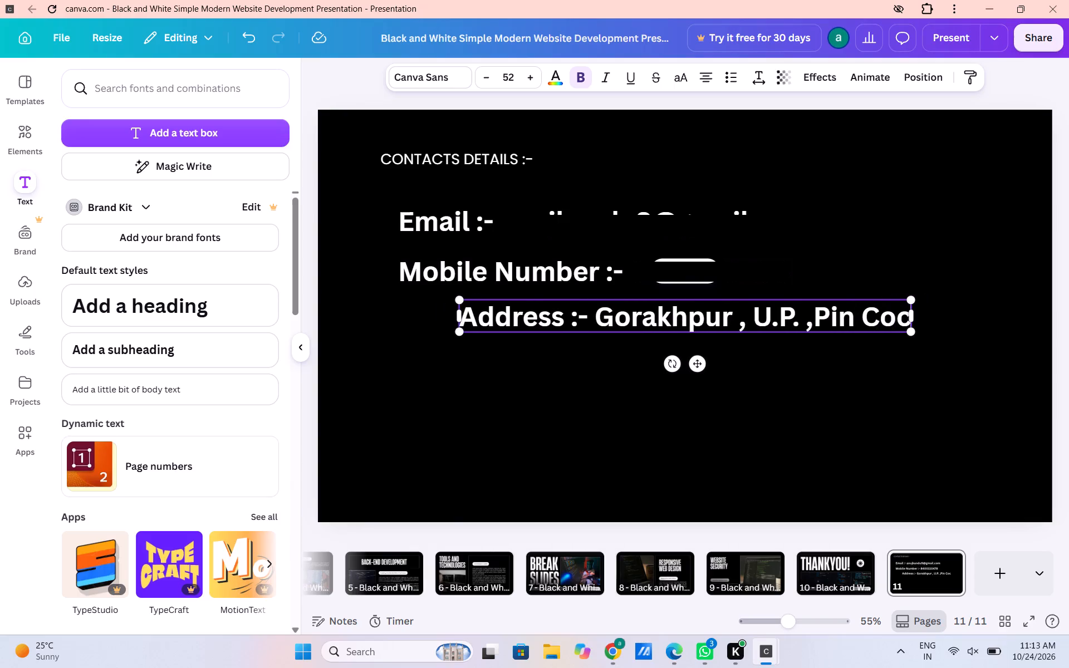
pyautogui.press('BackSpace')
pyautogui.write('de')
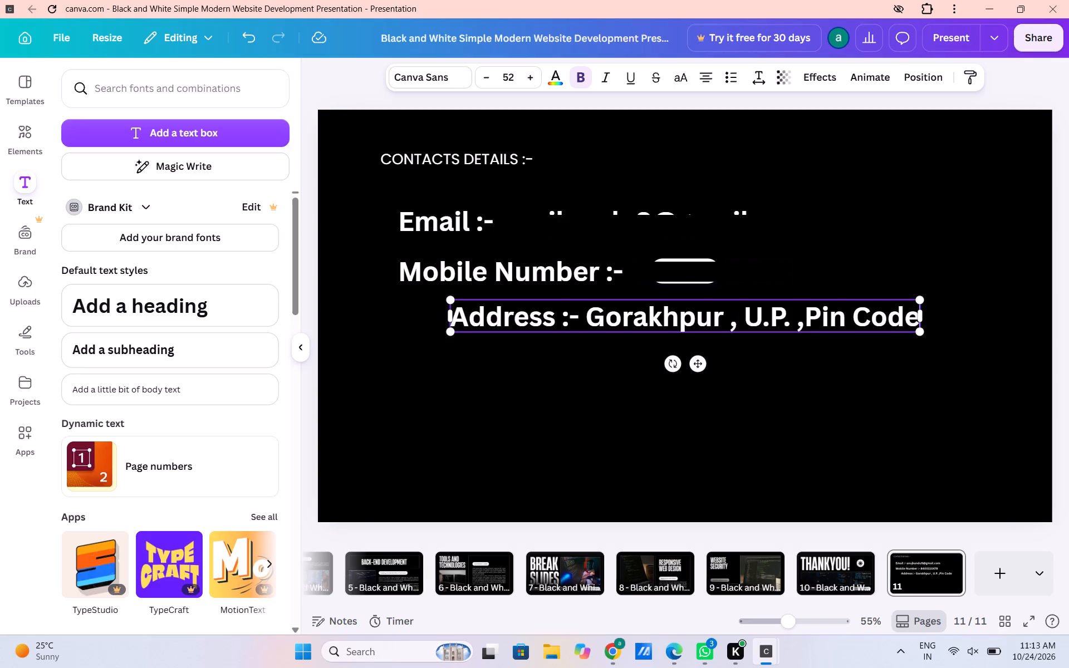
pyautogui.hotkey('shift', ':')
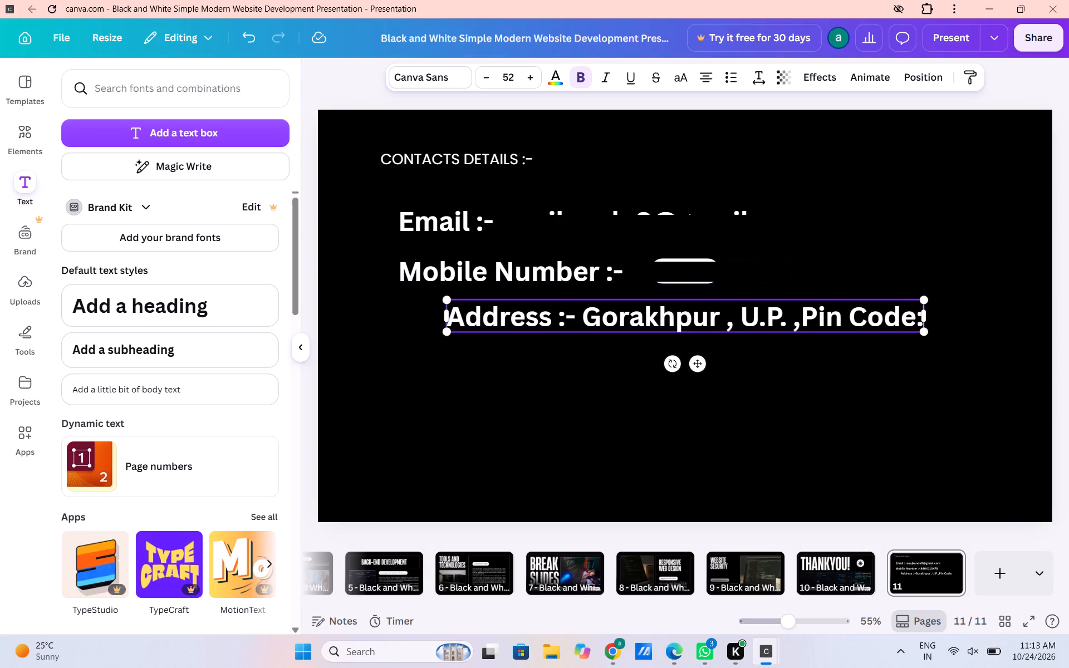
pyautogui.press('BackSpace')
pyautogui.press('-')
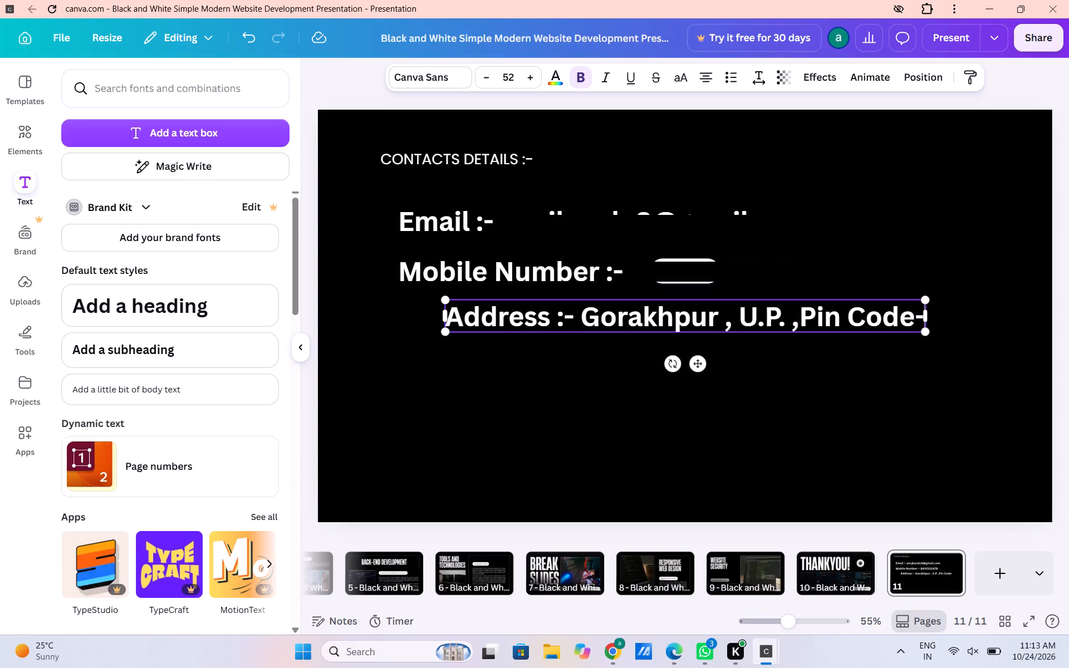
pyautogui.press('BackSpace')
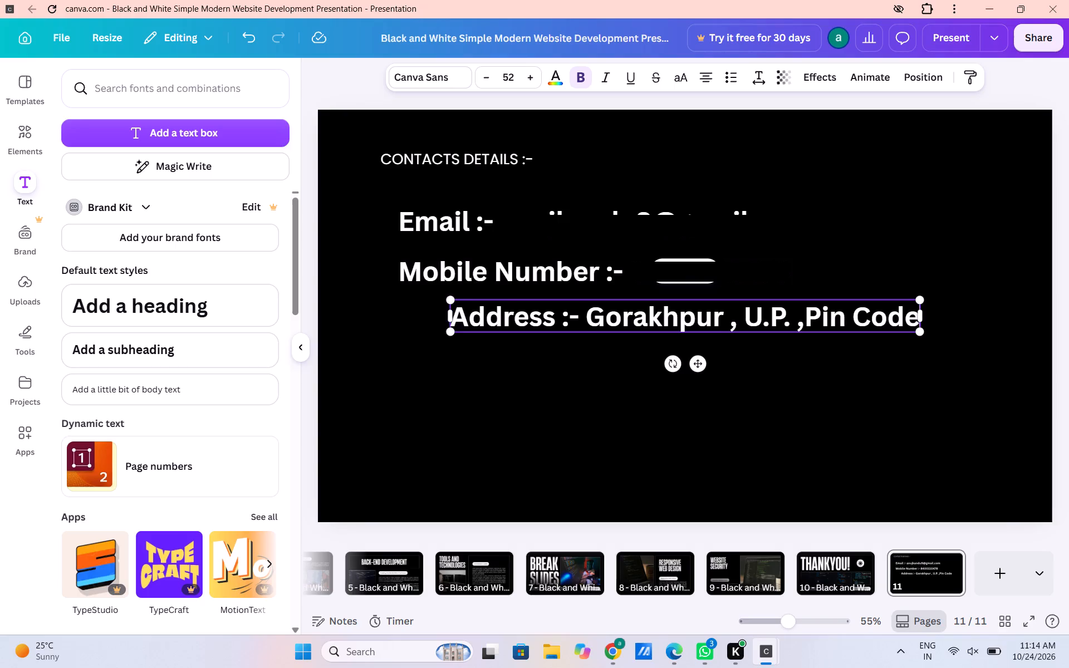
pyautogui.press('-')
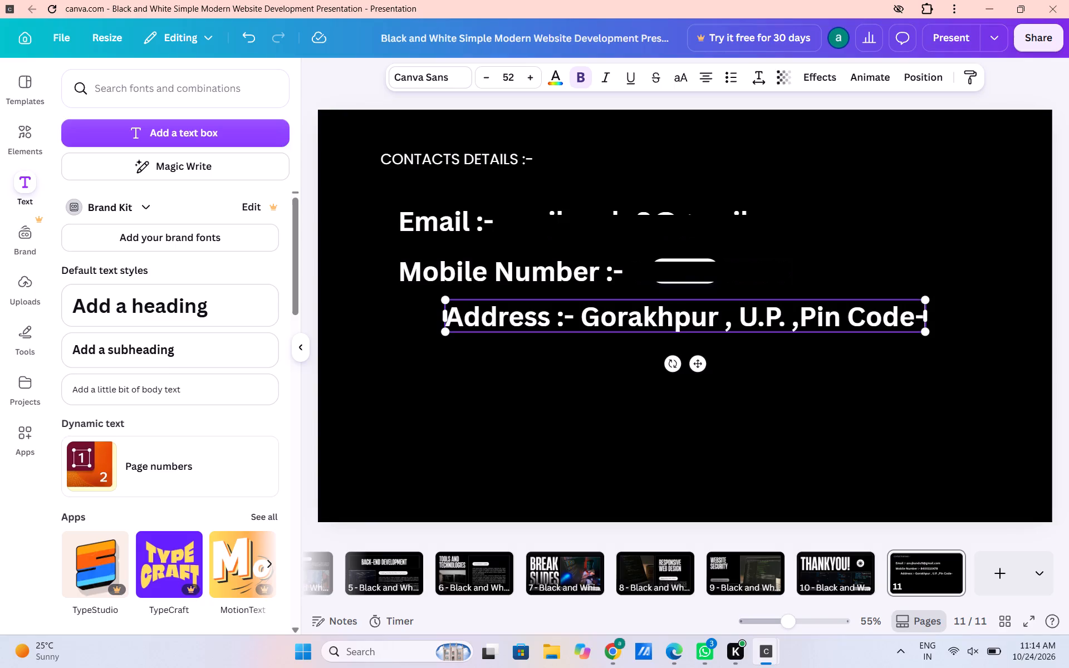
# Enter the postal code after the "Pin Code-" label and finish editing the Address line.
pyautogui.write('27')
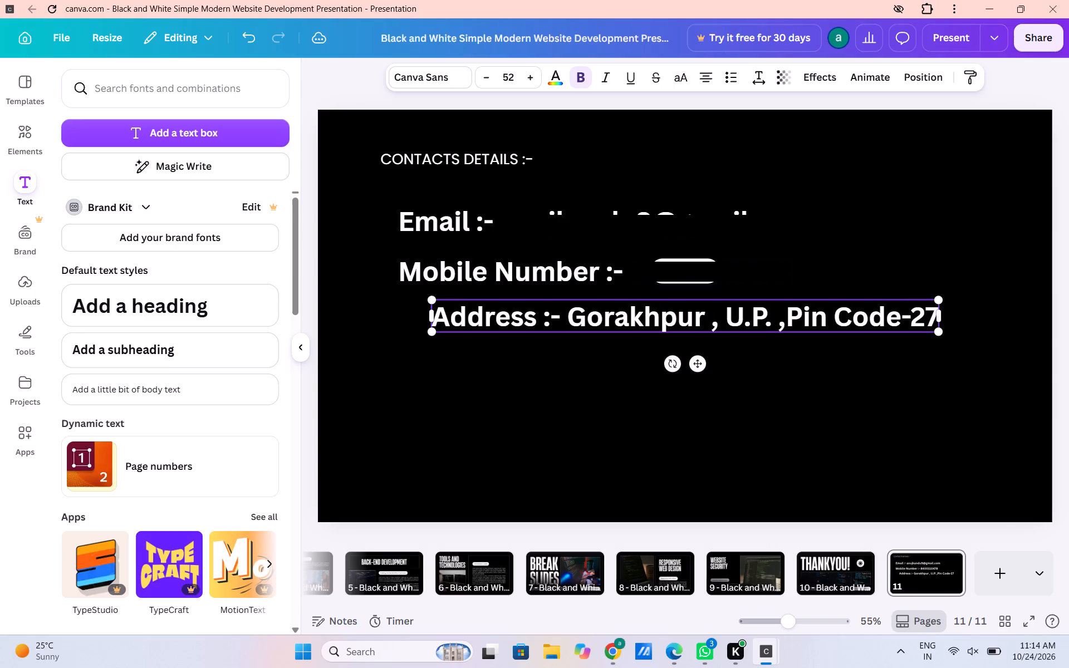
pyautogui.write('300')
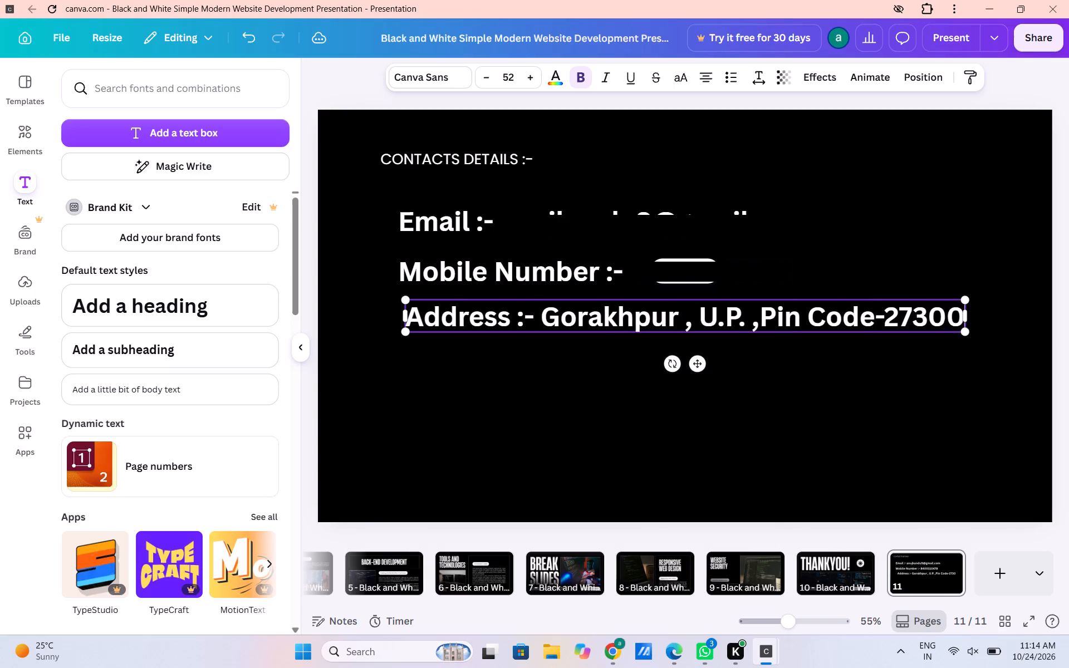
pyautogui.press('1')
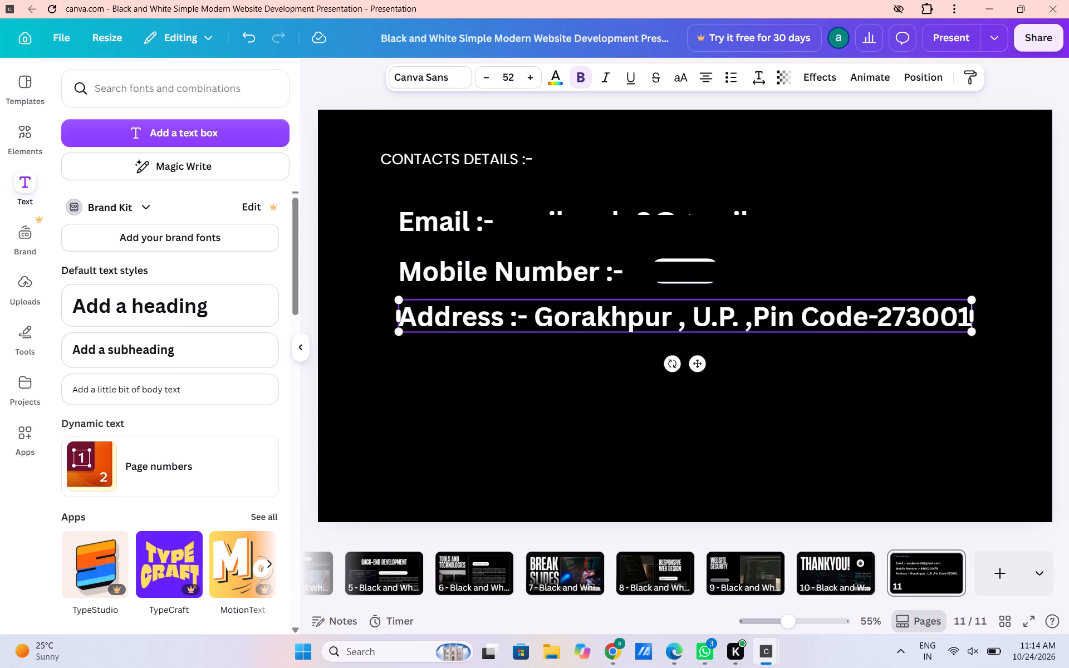
pyautogui.click(767, 412)
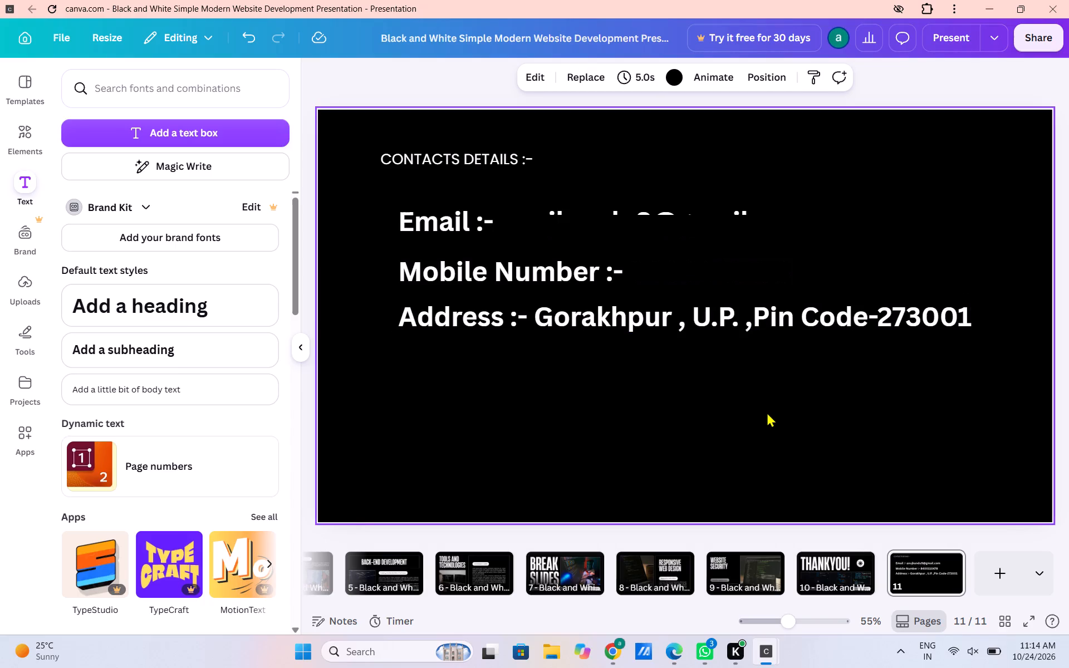
# Copy the workstation photo from the Front-End Development page and paste it onto the contact details page.
pyautogui.click(481, 569)
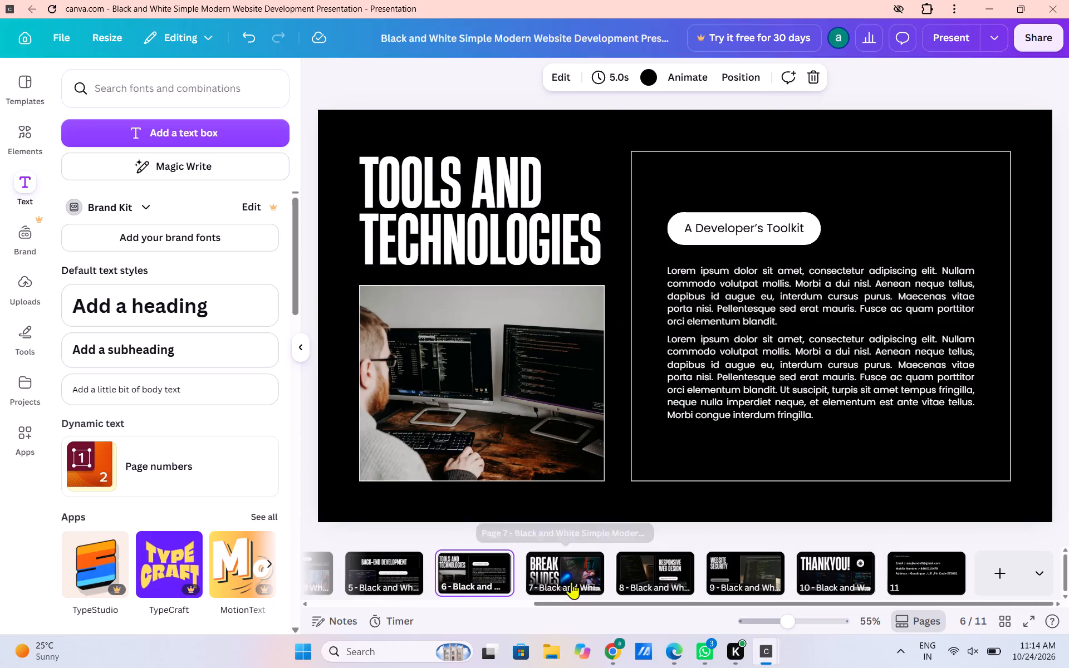
pyautogui.hscroll(4, 656, 572)
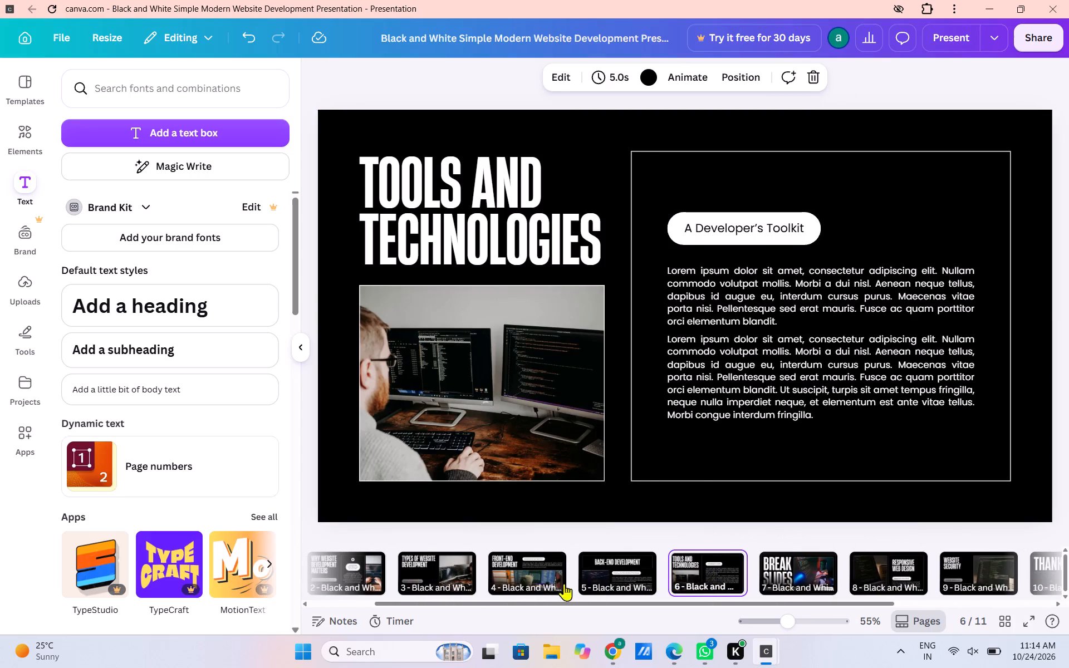
pyautogui.click(545, 578)
pyautogui.click(584, 407)
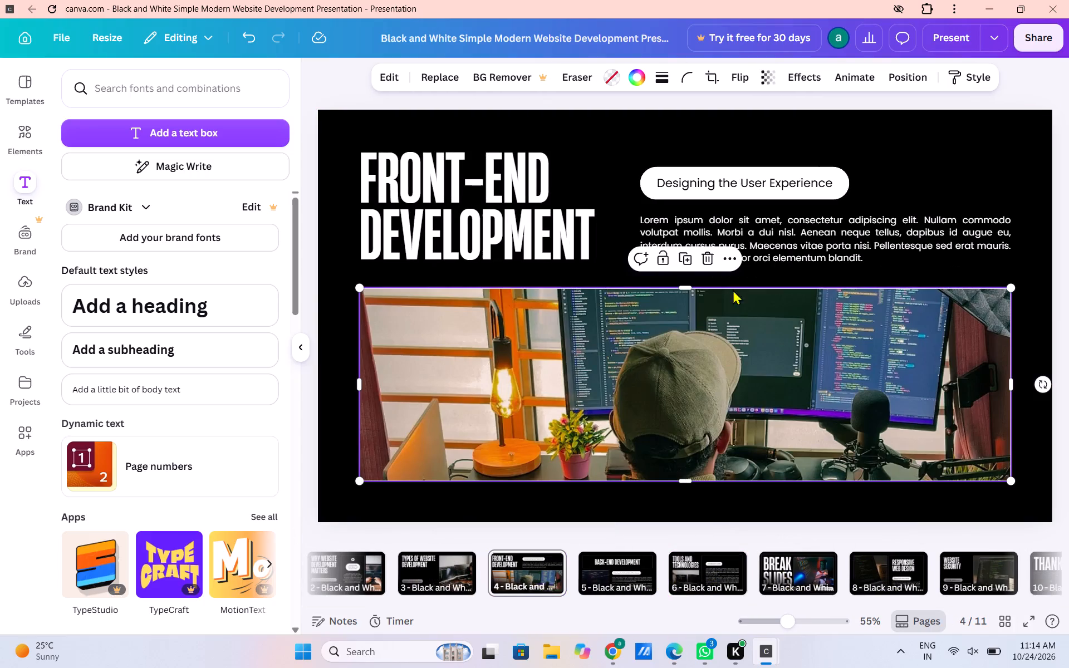
pyautogui.click(733, 257)
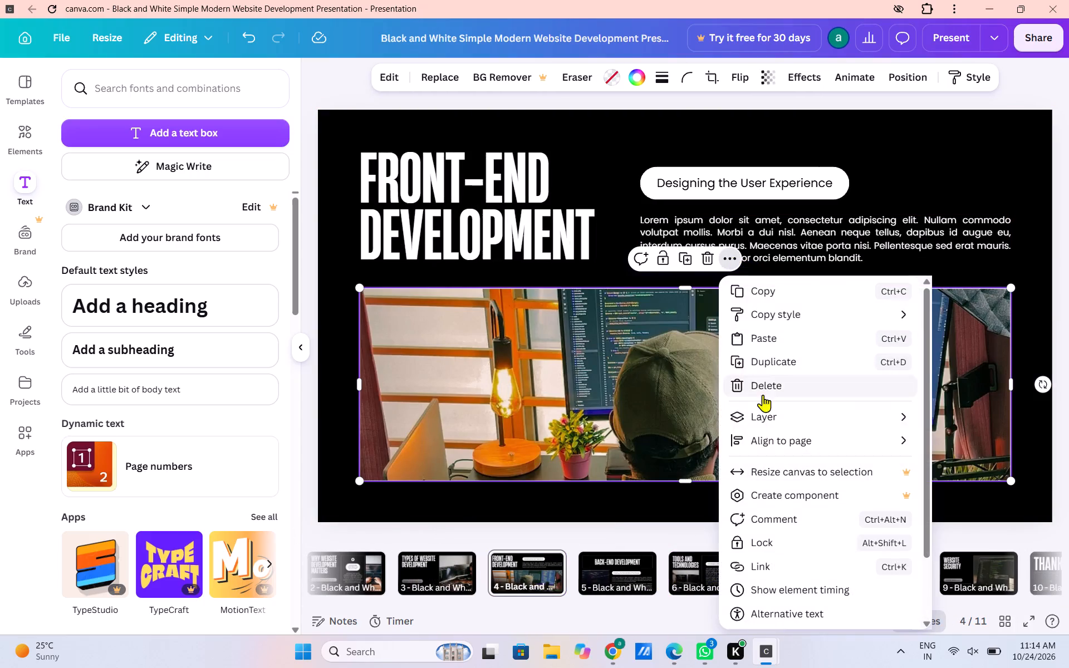
pyautogui.click(767, 289)
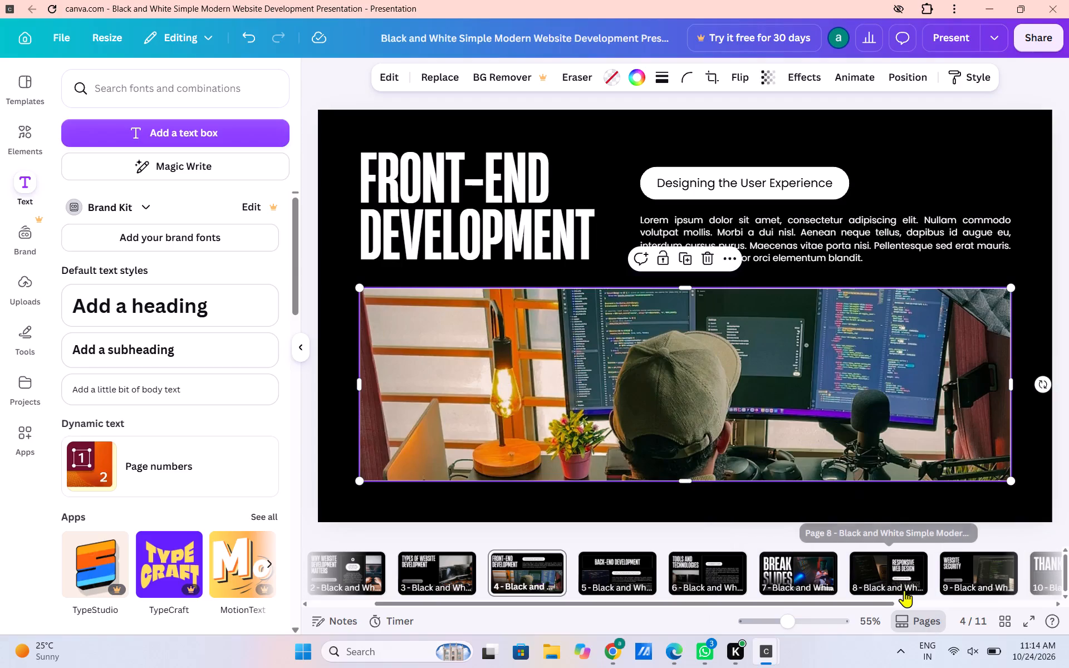
pyautogui.hscroll(-7, 904, 590)
pyautogui.click(913, 579)
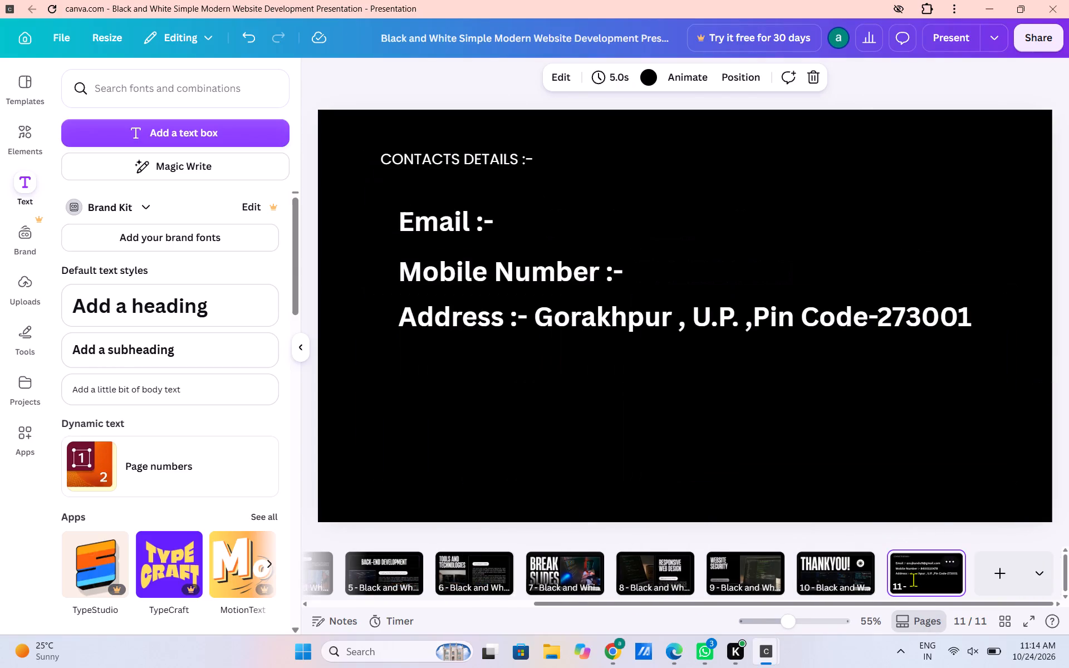
pyautogui.click(712, 471)
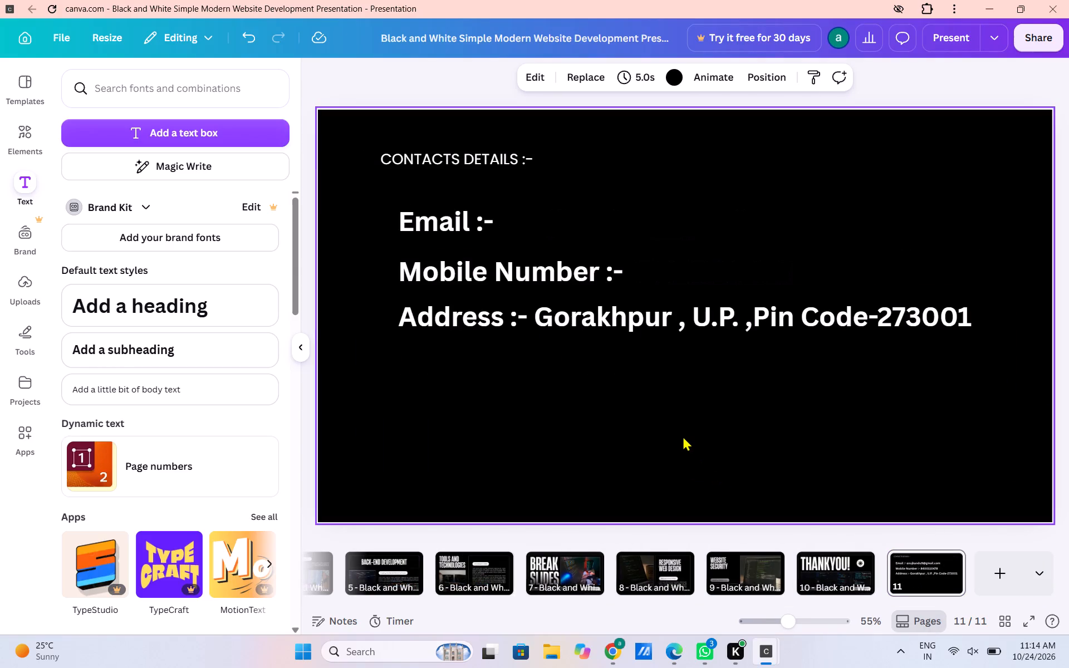
pyautogui.hotkey('ctrl', 'v')
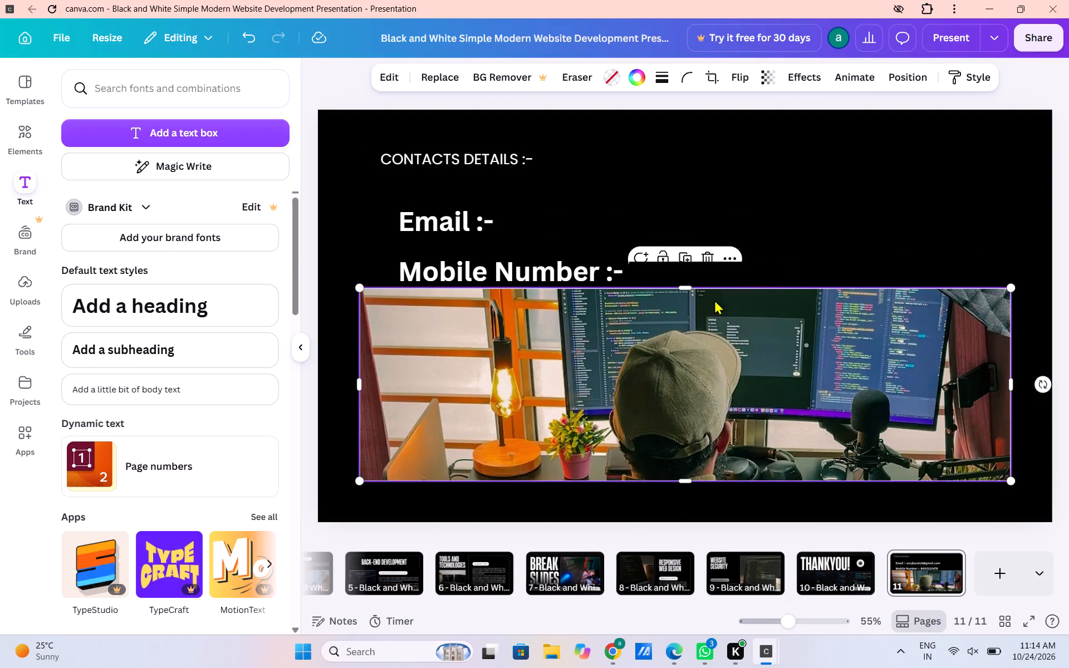
# Shrink the pasted photo proportionally from its upper-left corner until its left edge lines up with the contact text.
pyautogui.moveTo(357, 289); pyautogui.dragTo(377, 315)
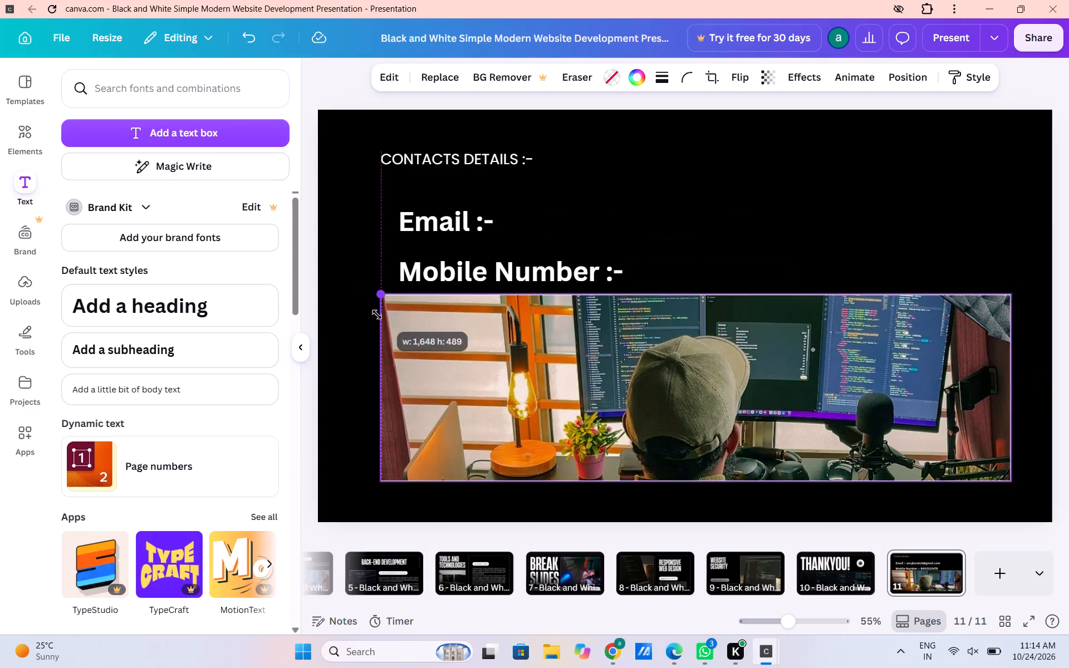
pyautogui.moveTo(377, 315); pyautogui.dragTo(388, 353)
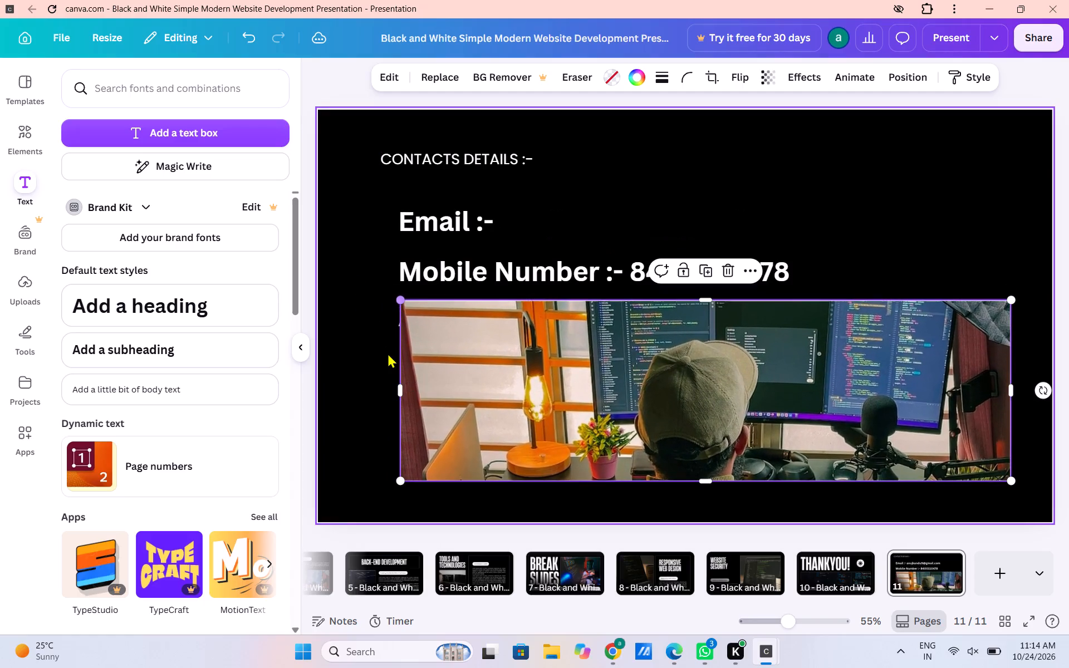
# Move the photo down below the Address line so its lower edge meets the page's bottom edge.
pyautogui.click(736, 394)
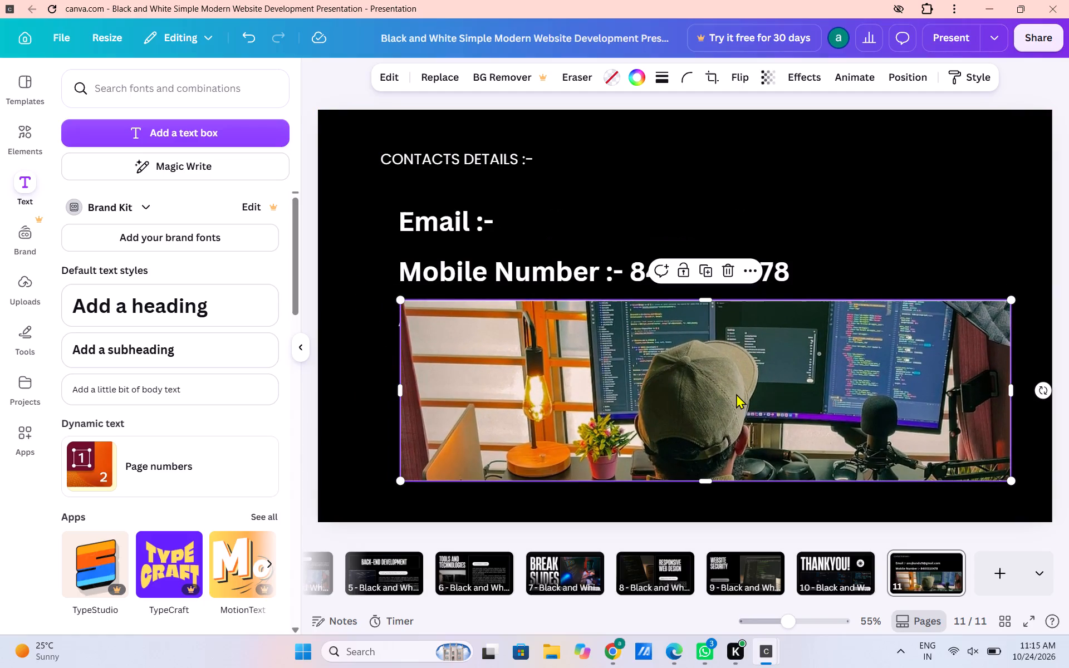
pyautogui.click(904, 400)
pyautogui.moveTo(904, 400); pyautogui.dragTo(891, 428)
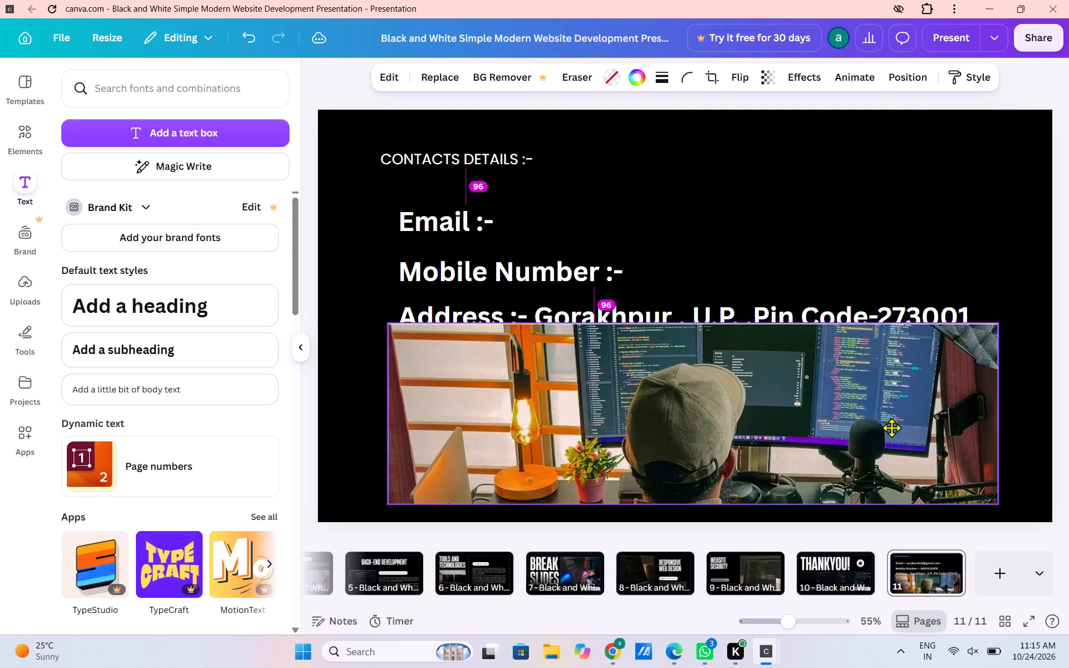
pyautogui.moveTo(891, 428); pyautogui.dragTo(891, 431)
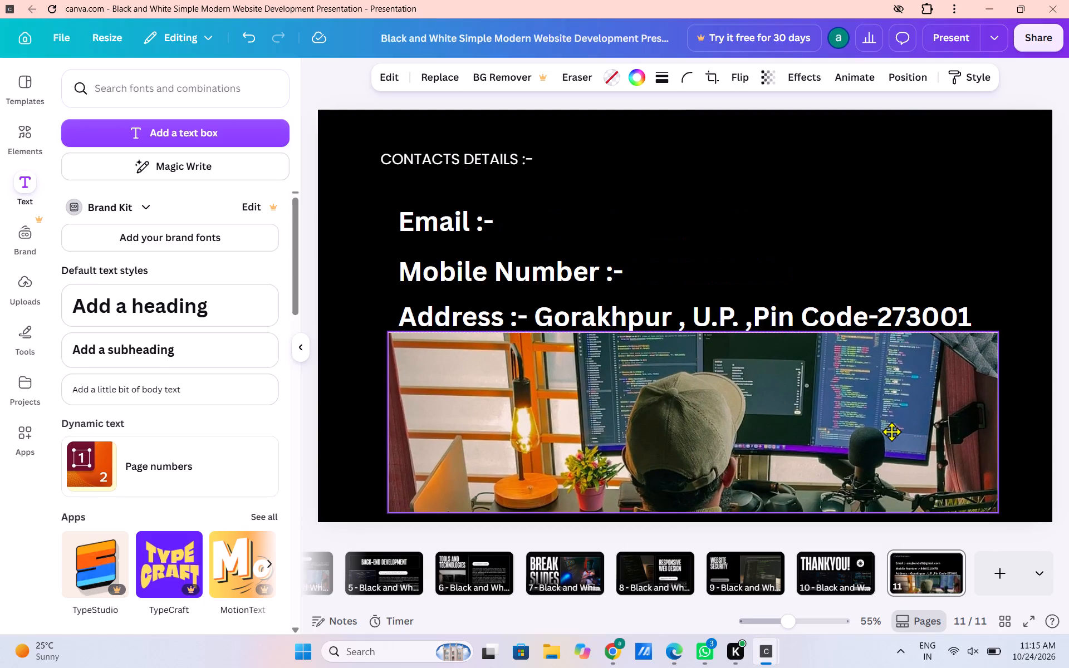
pyautogui.moveTo(891, 431); pyautogui.dragTo(898, 433)
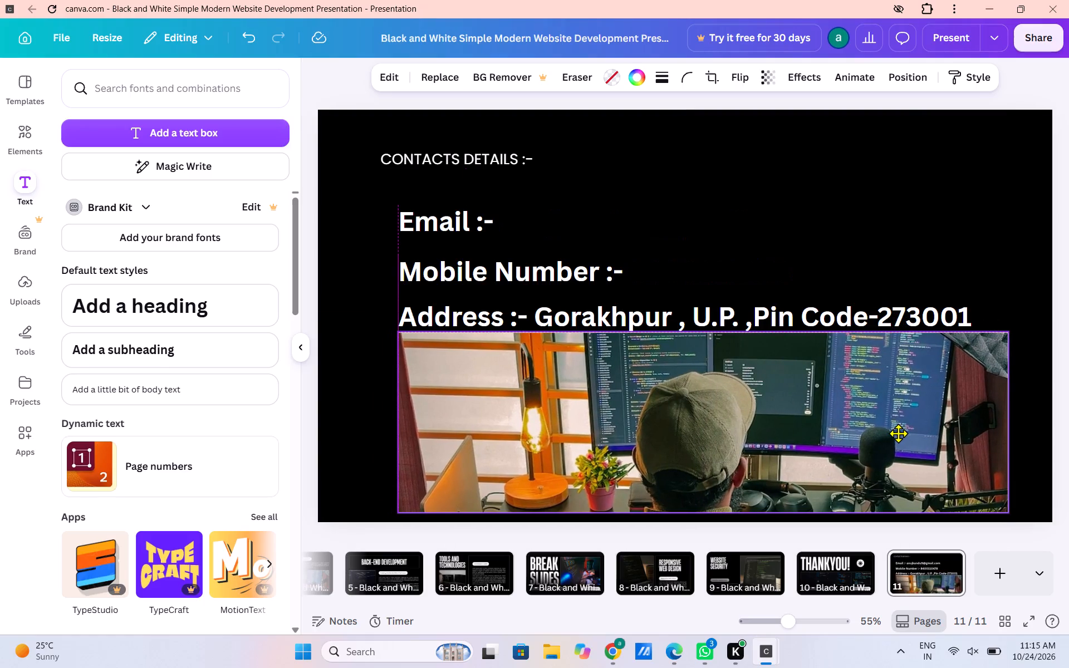
pyautogui.moveTo(898, 433); pyautogui.dragTo(897, 440)
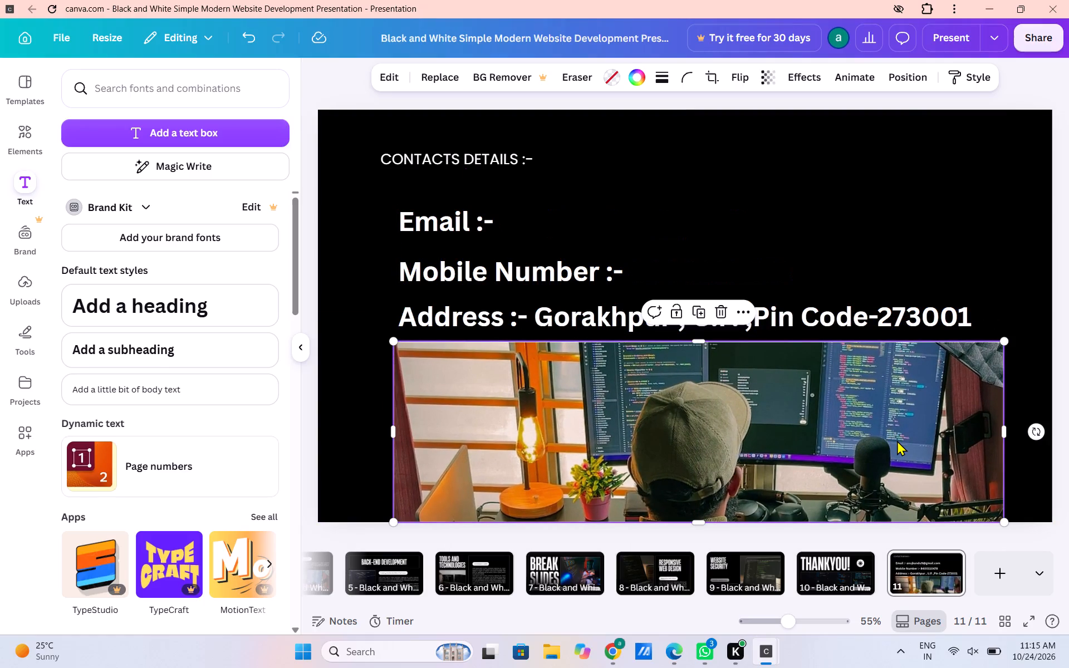
# Scale the photo down to about 1,540 wide, trim its top edge slightly and nudge it up off the page's bottom edge.
pyautogui.moveTo(1004, 524); pyautogui.dragTo(987, 504)
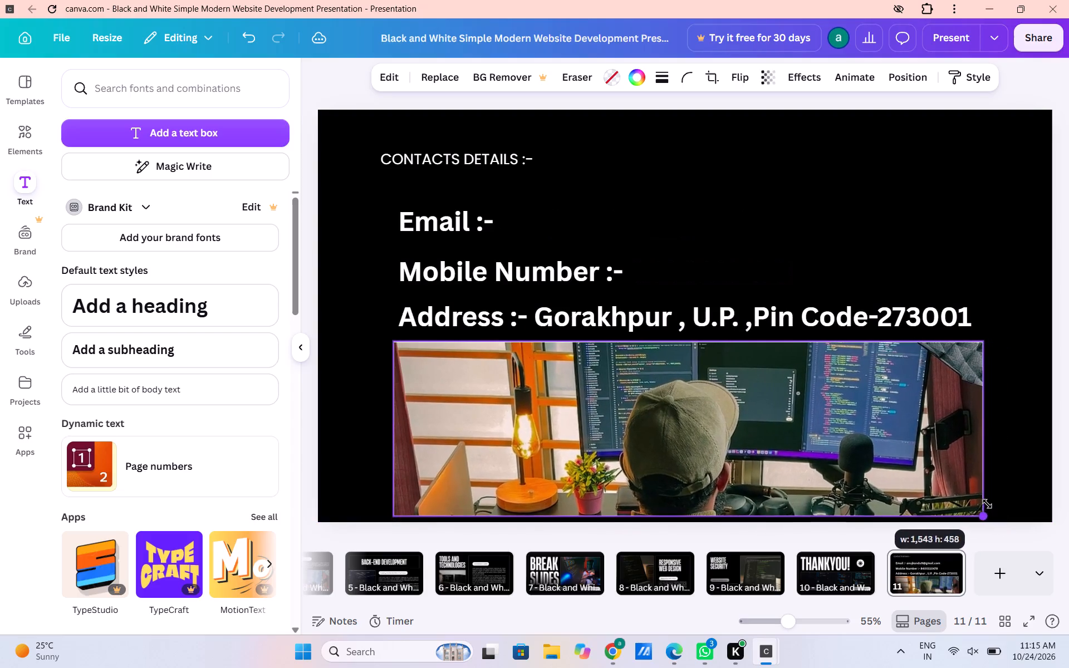
pyautogui.moveTo(987, 504); pyautogui.dragTo(984, 501)
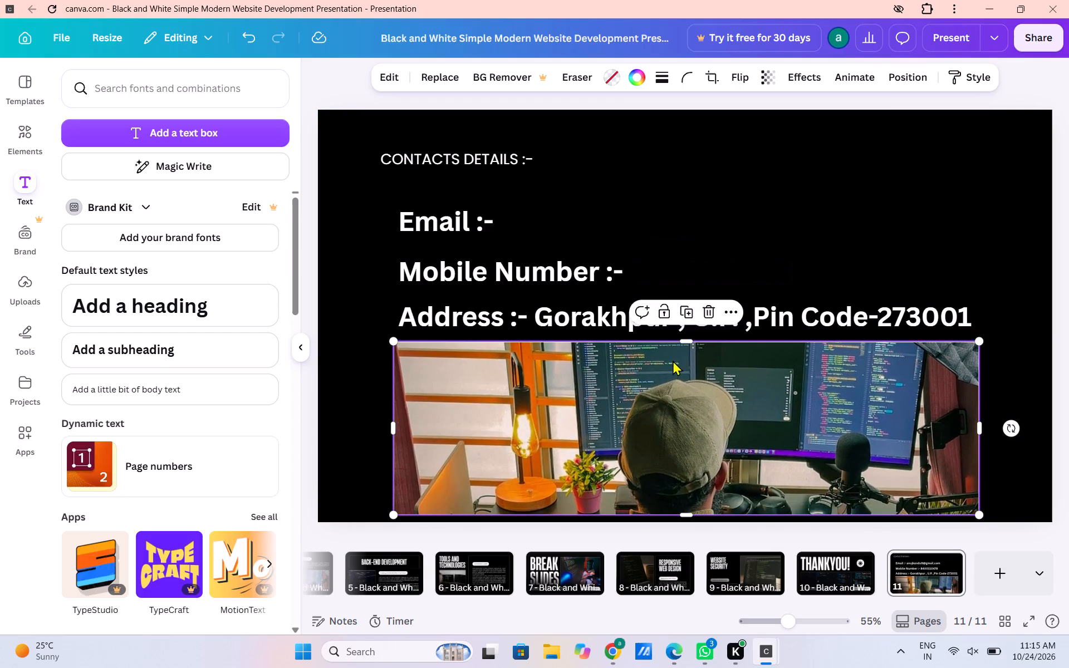
pyautogui.moveTo(685, 342); pyautogui.dragTo(686, 351)
pyautogui.moveTo(694, 392); pyautogui.dragTo(694, 387)
pyautogui.click(918, 222)
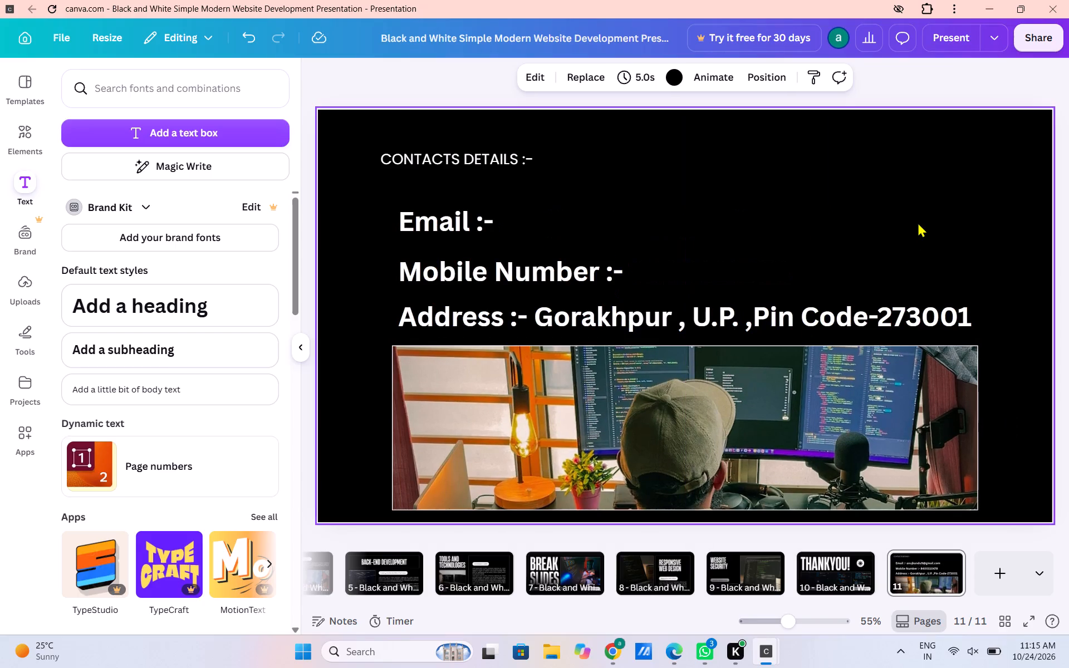
# Reorder the pages so the contact details page comes just before the THANKYOU page, as page 10.
pyautogui.moveTo(916, 571); pyautogui.dragTo(783, 566)
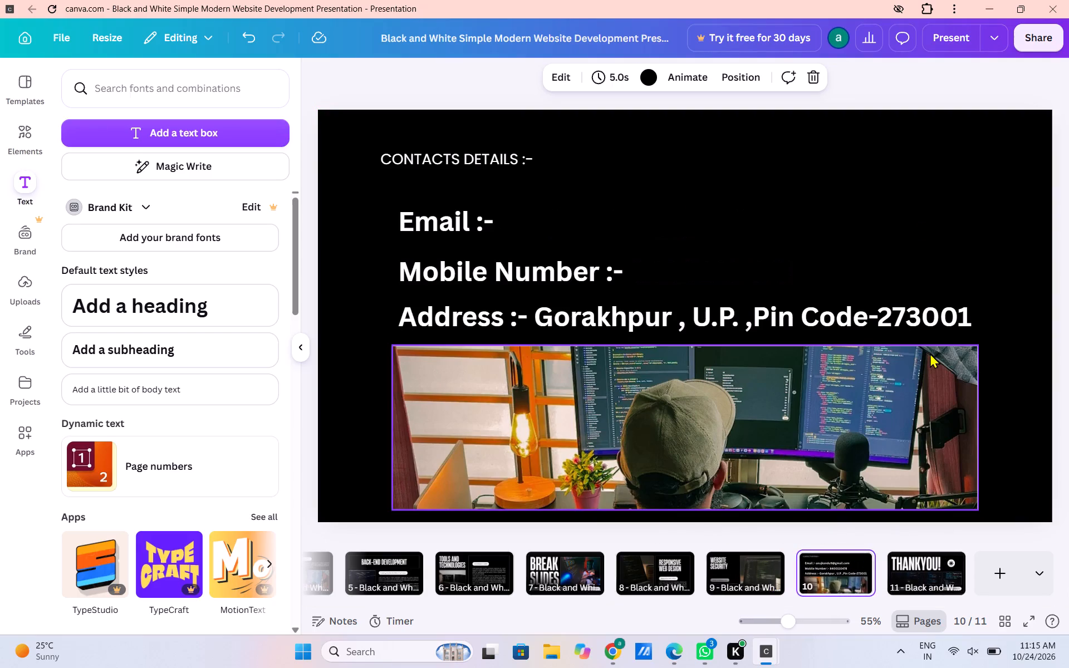
pyautogui.hscroll(9, 798, 567)
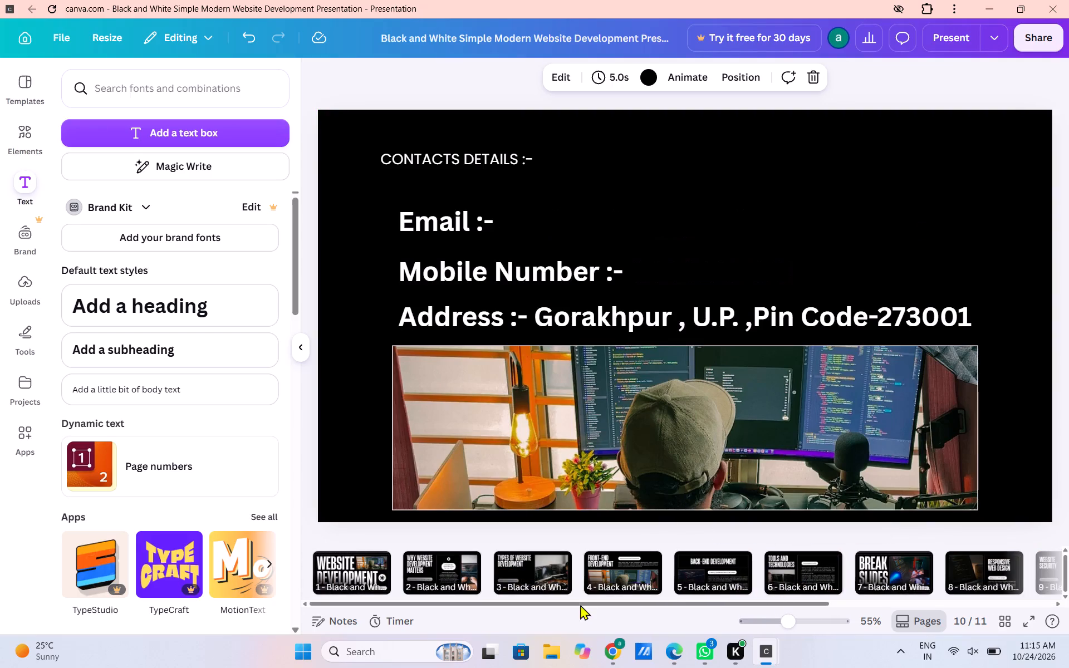
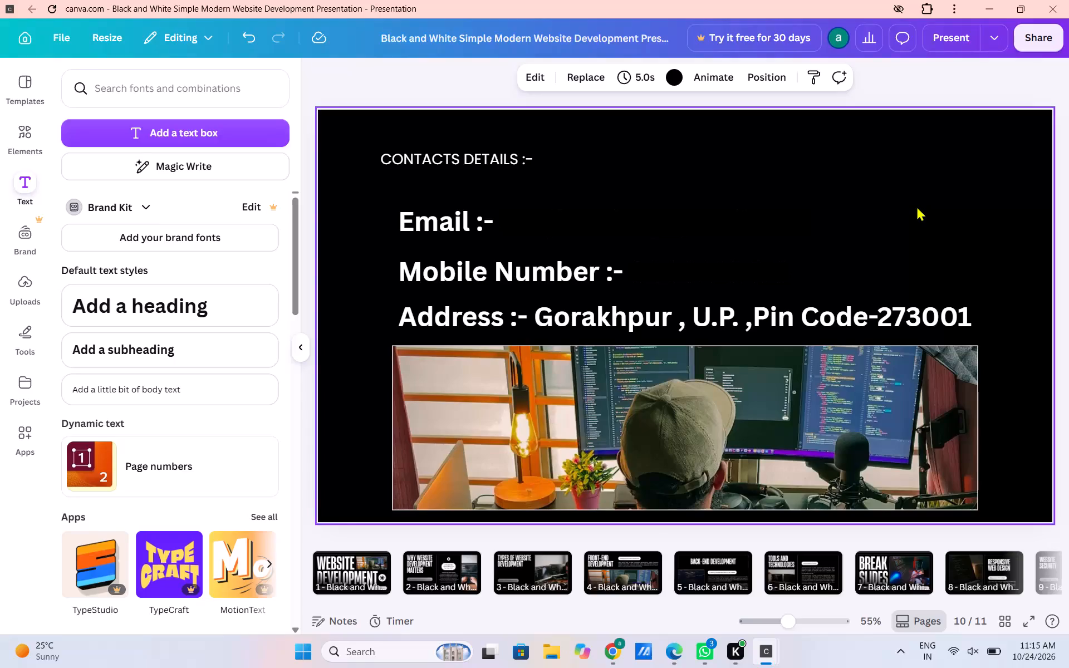
# Present the design full screen and go back through the slides from the contact details page to the WEBSITE DEVELOPMENT title page.
pyautogui.click(952, 36)
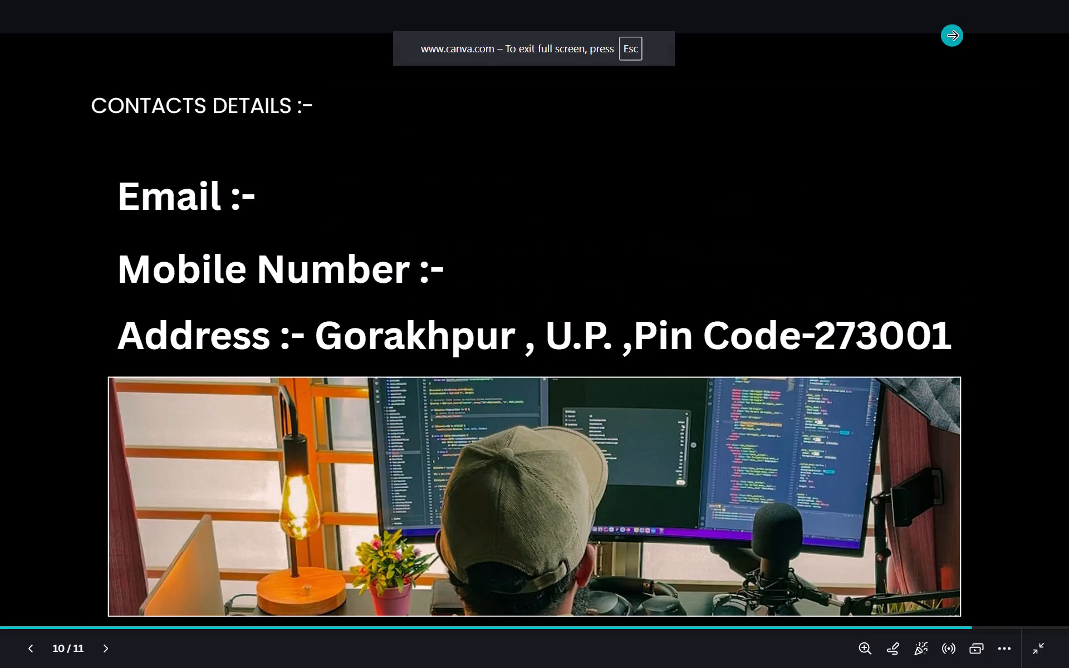
pyautogui.press('Left')
pyautogui.press('Left')
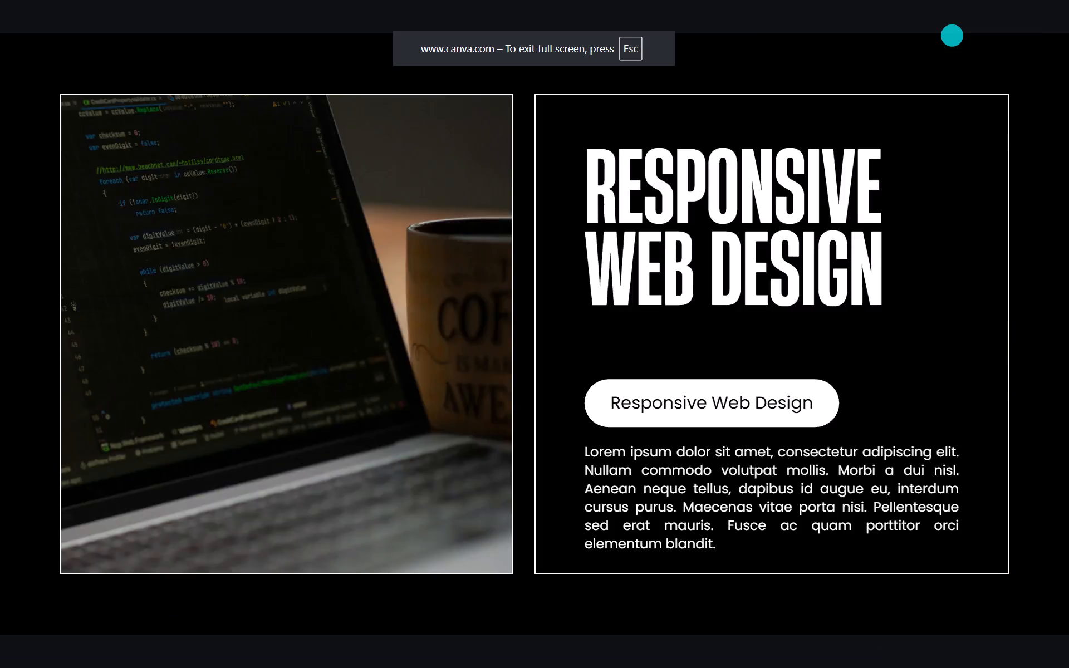
pyautogui.press('Left')
pyautogui.press('Left')
pyautogui.press('Left')
pyautogui.press('Left')
pyautogui.press('Left')
pyautogui.press('Left')
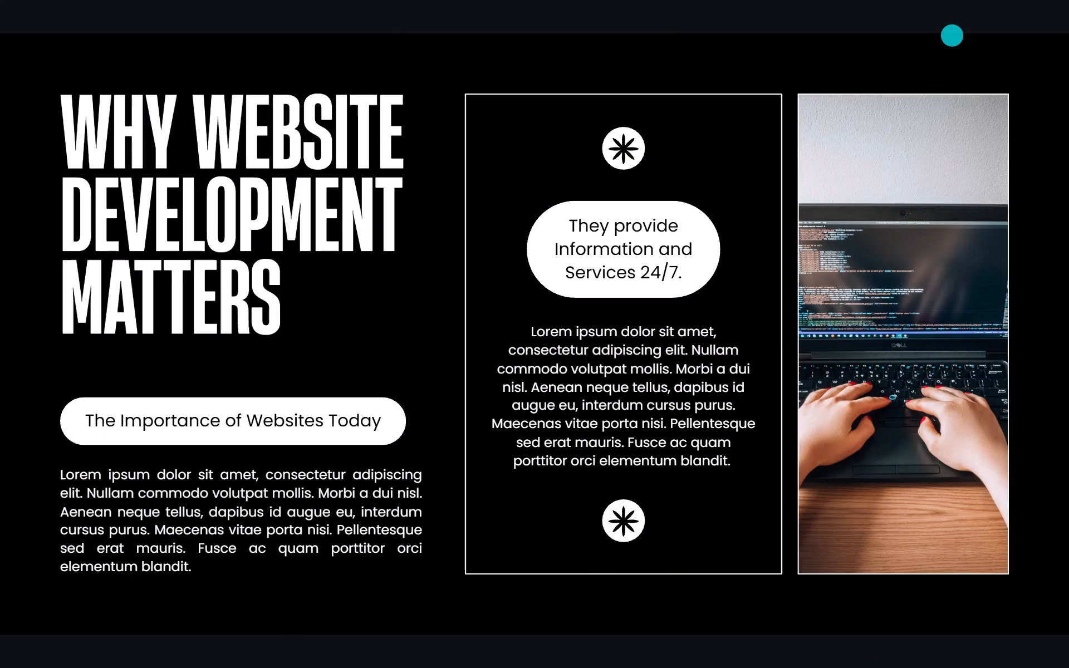
pyautogui.press('Left')
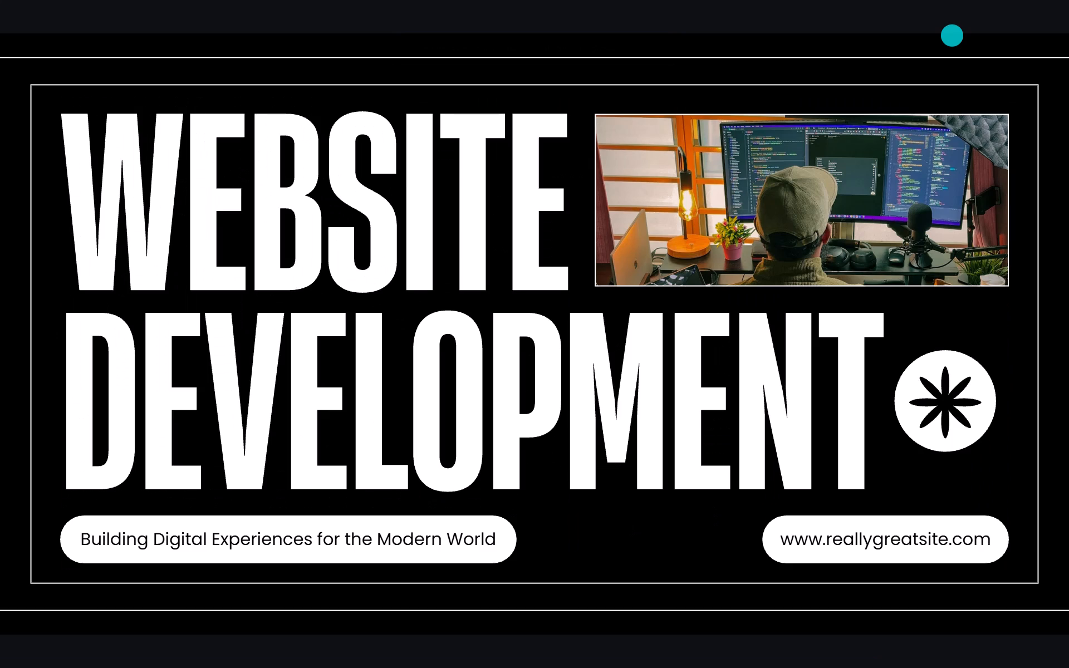
# Review all slides in order from the title page through to the THANKYOU page, and exit the full-screen presentation.
pyautogui.press('Right')
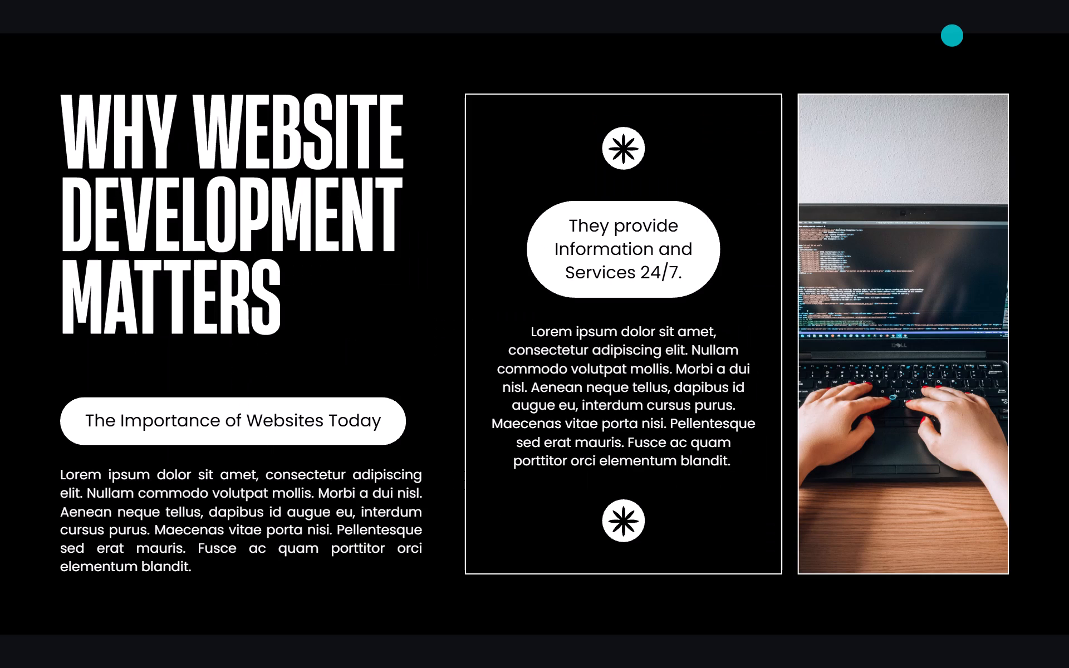
pyautogui.press('Right')
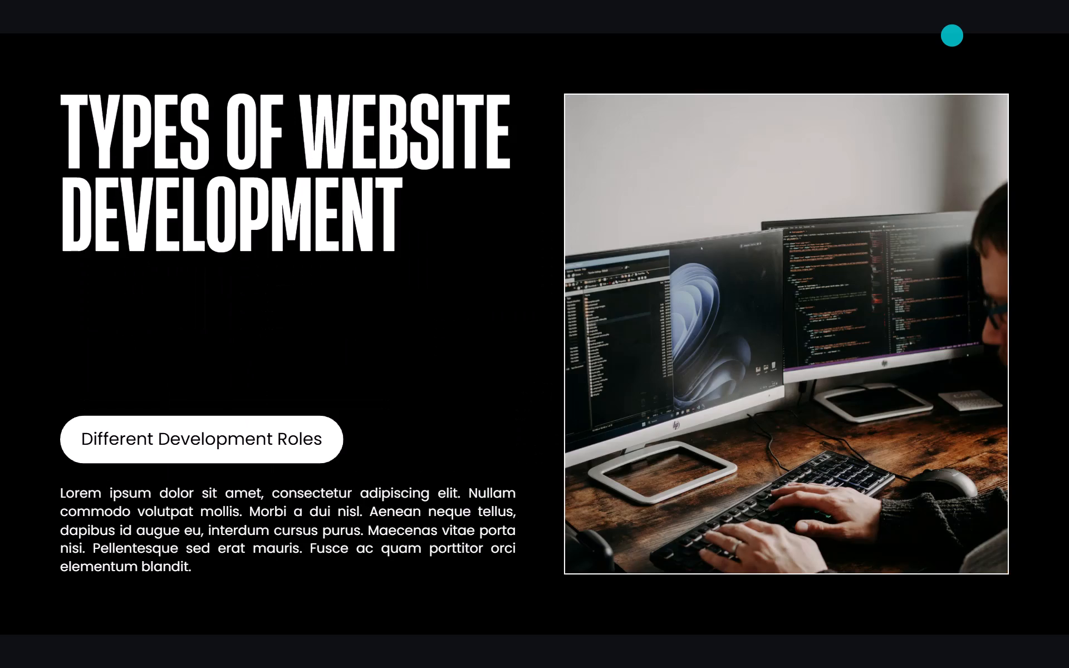
pyautogui.press('Right')
pyautogui.press('Right')
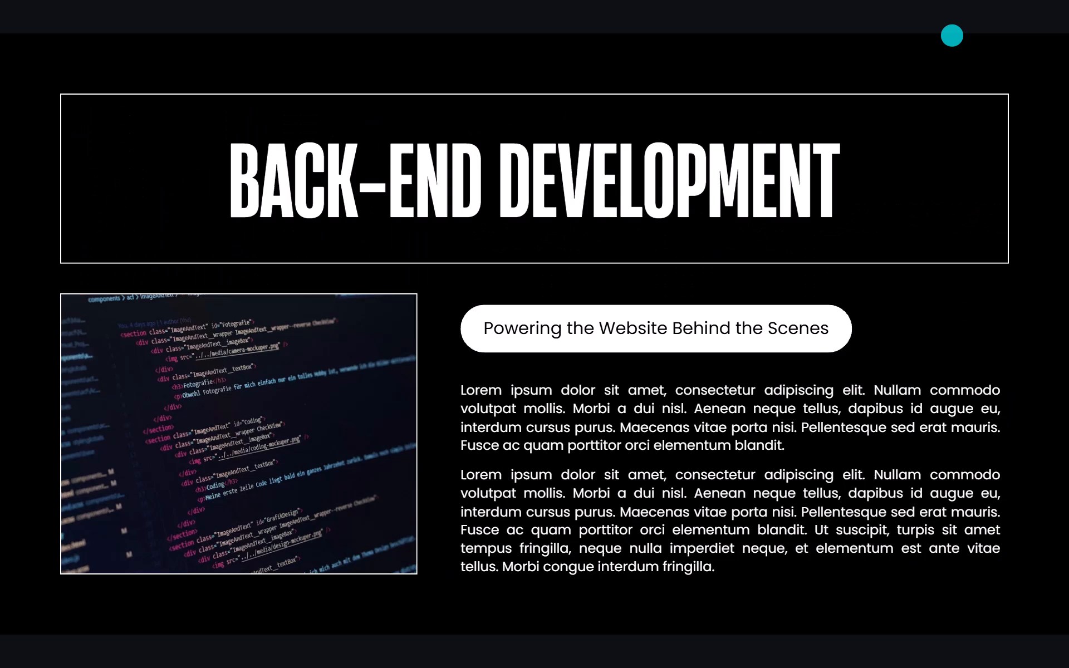
pyautogui.press('Right')
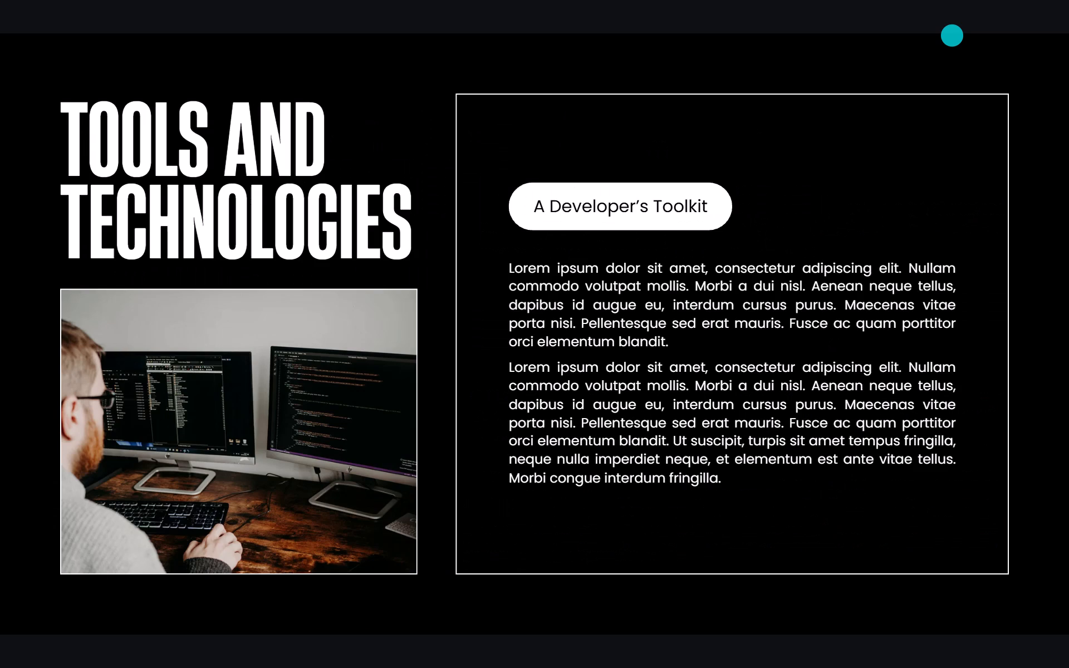
pyautogui.press('Right')
pyautogui.press('Right')
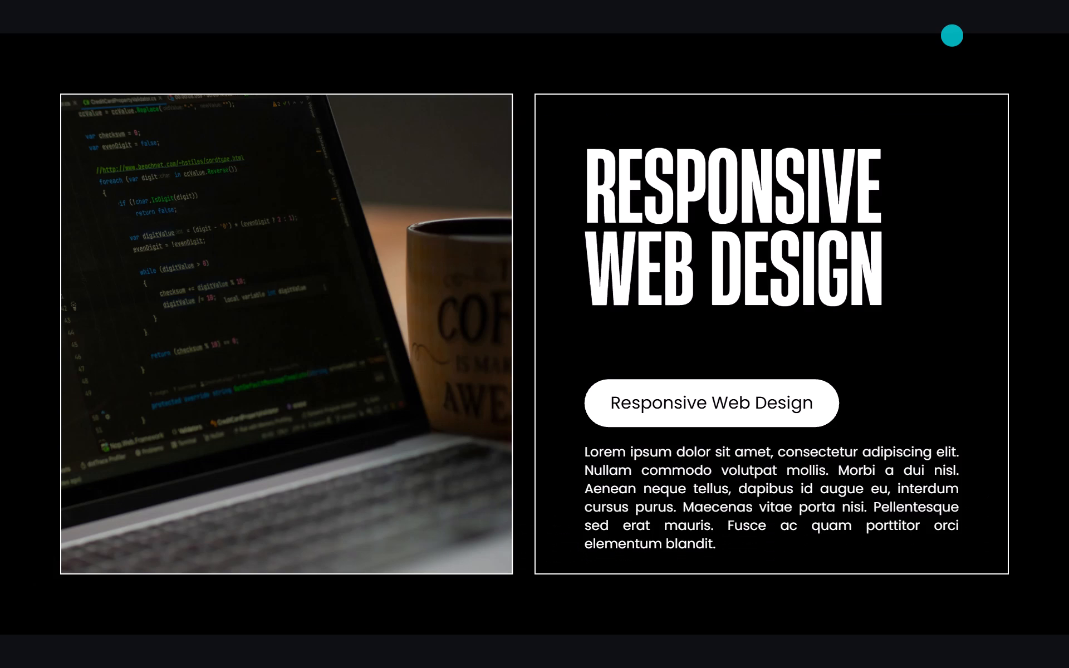
pyautogui.press('Right')
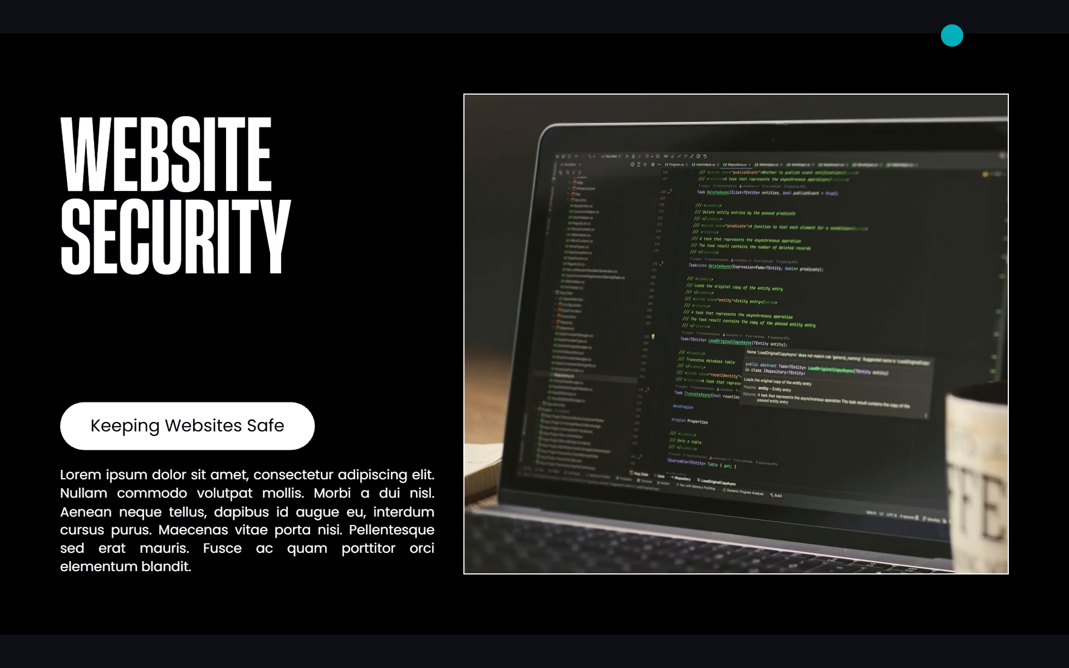
pyautogui.press('Right')
pyautogui.press('Right')
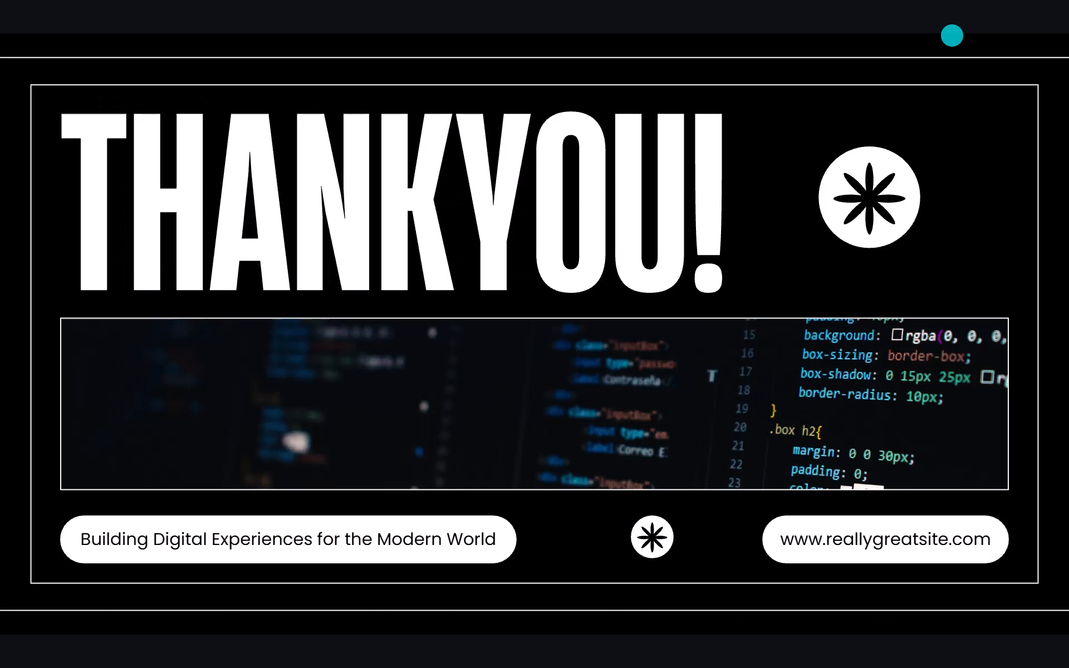
pyautogui.press('Right')
pyautogui.press('Right')
pyautogui.press('Escape')
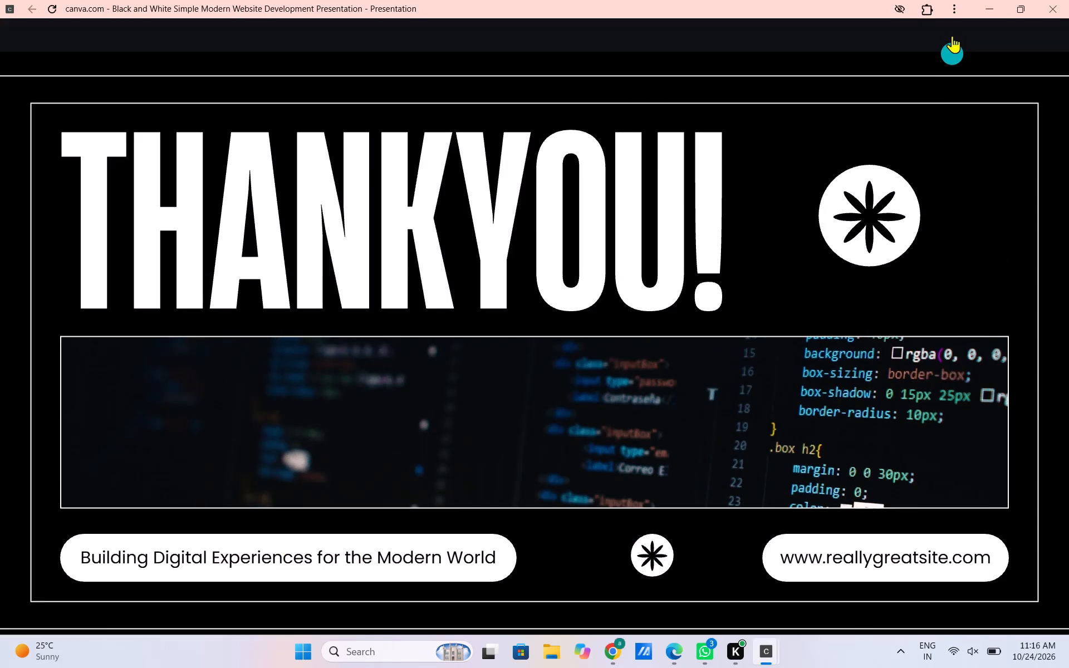